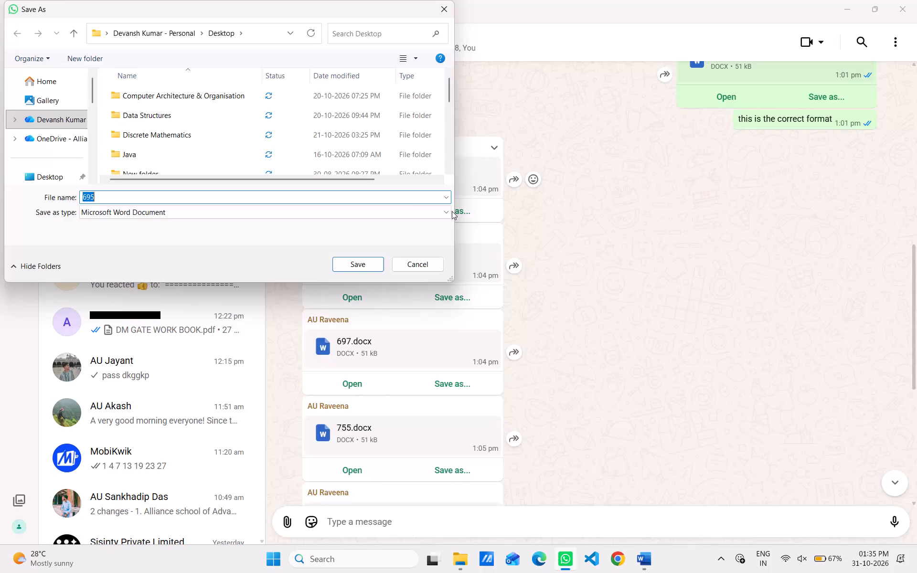
left_click(44, 176)
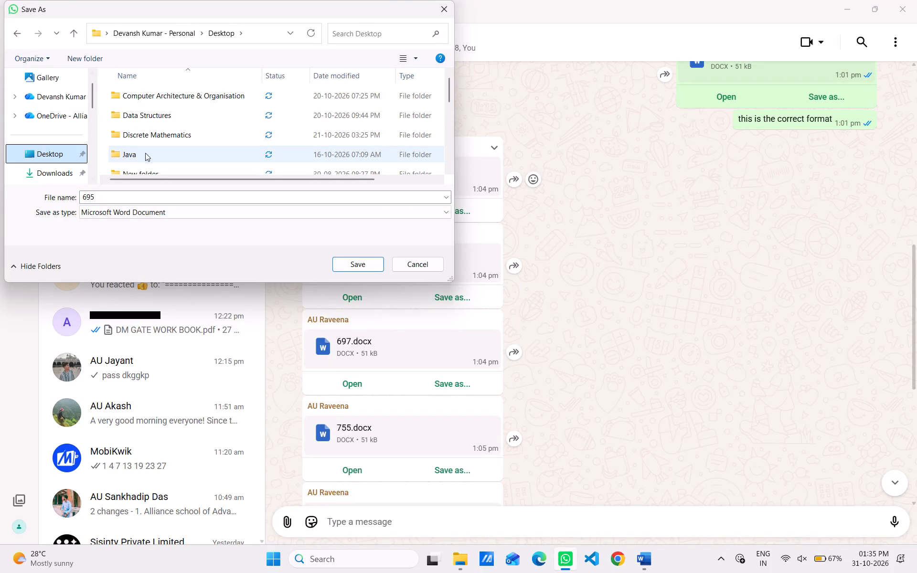
right_click(105, 149)
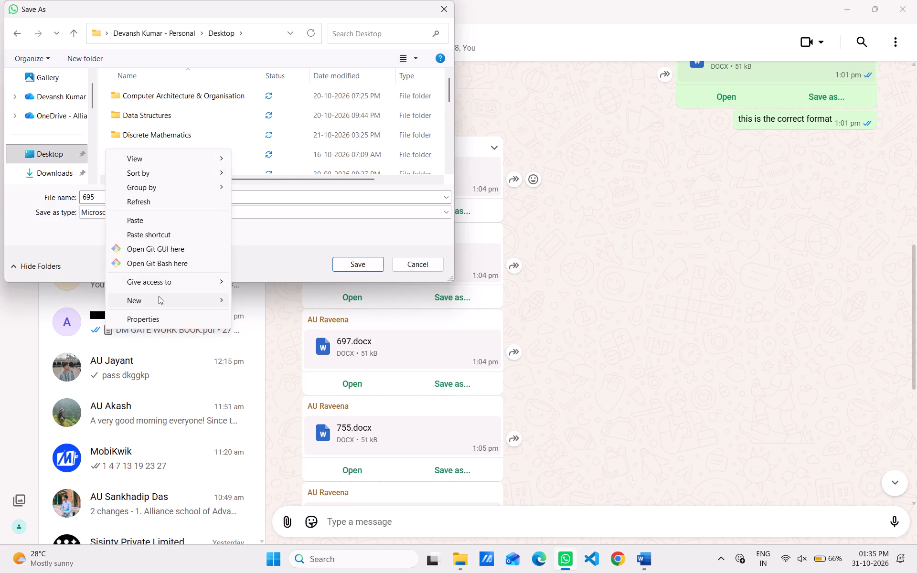
left_click(159, 296)
left_click(279, 297)
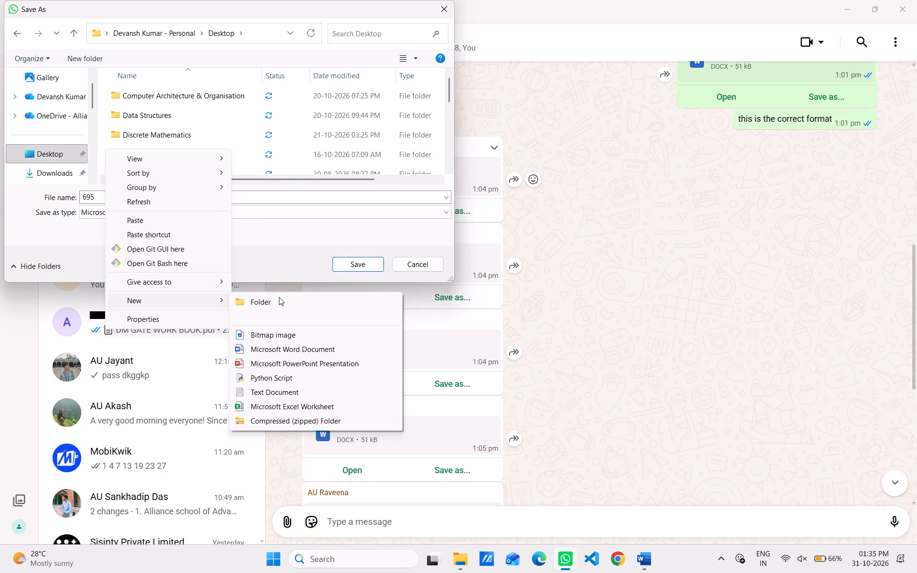
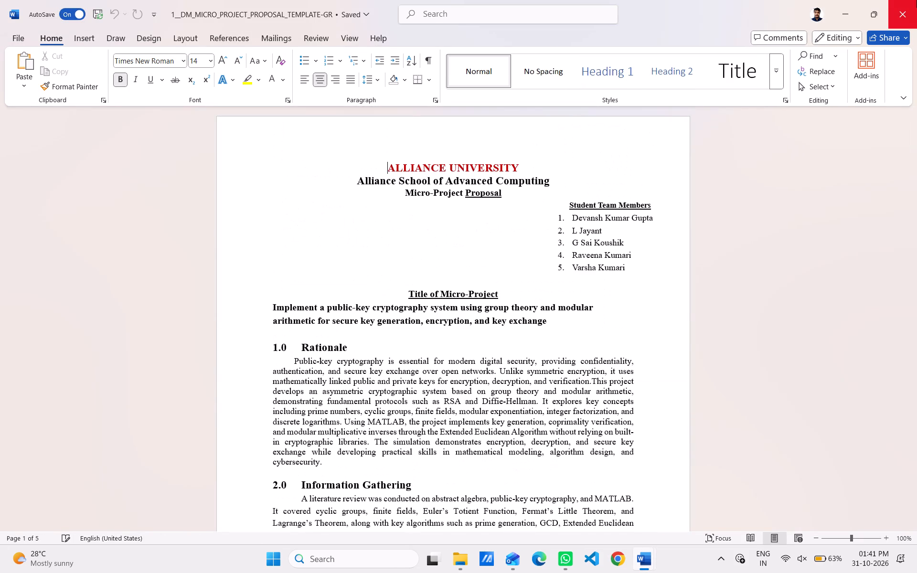
scroll(916, 0, "up", 3)
left_click(916, 0)
scroll(470, 202, "up", 3)
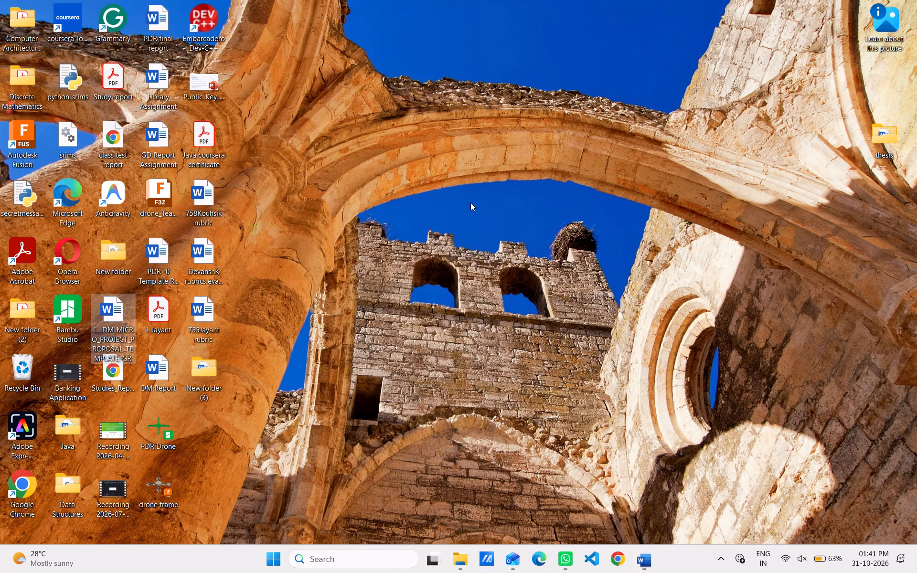
Copy the 1__DM_MICRO_PROJECT_PROPOSAL_TEMPLATE-GR document on the Desktop.
key("ctrl+c")
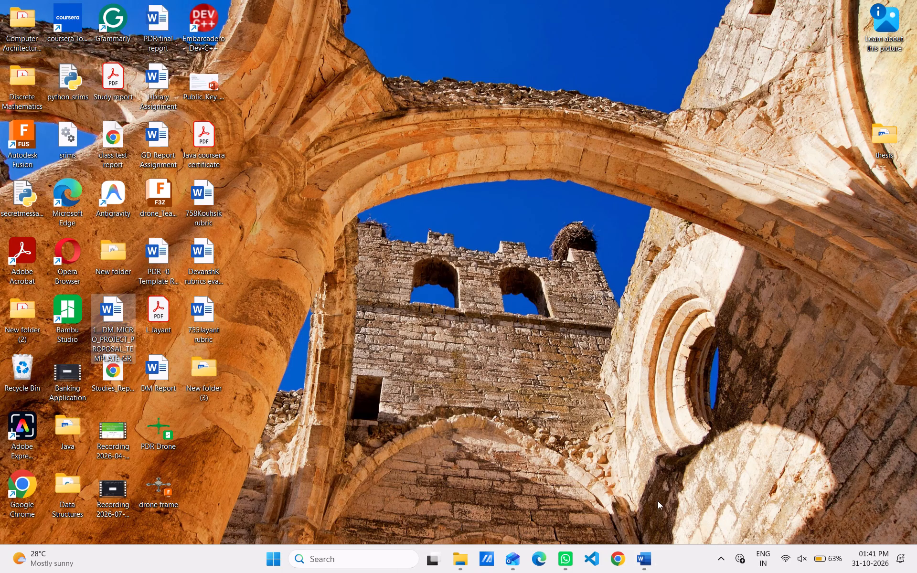
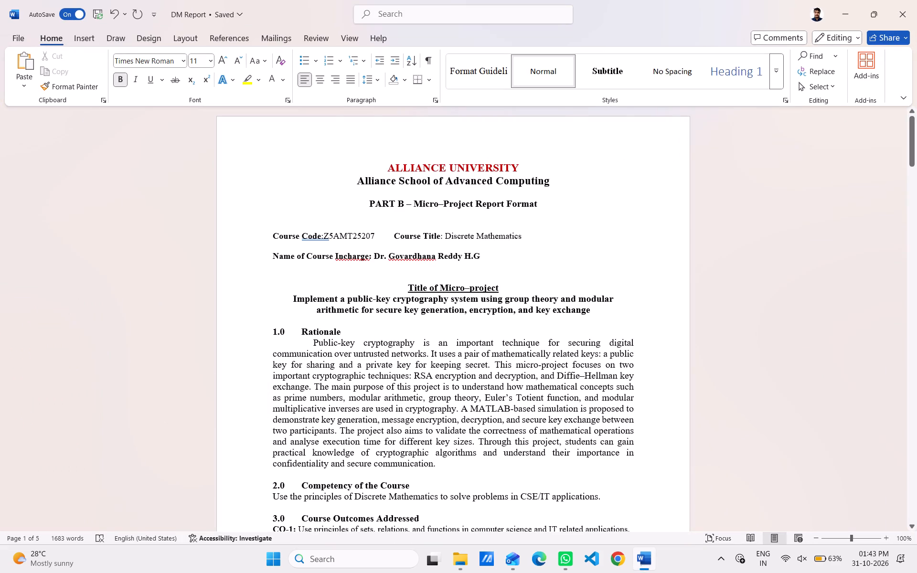
Review the DM Report document from the title and rationale through the resources, simulation output, findings, future improvement and references sections.
scroll(365, 419, "down", 1)
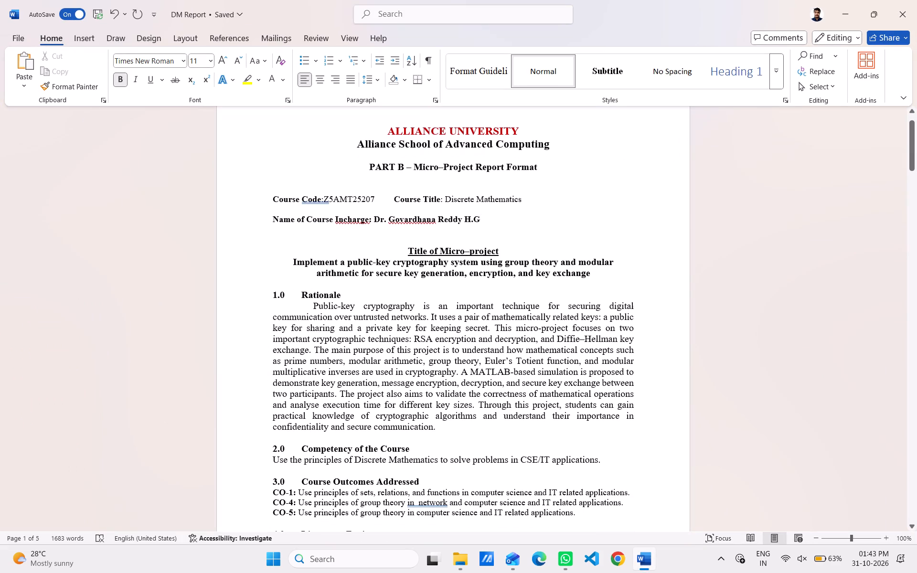
scroll(365, 419, "down", 8)
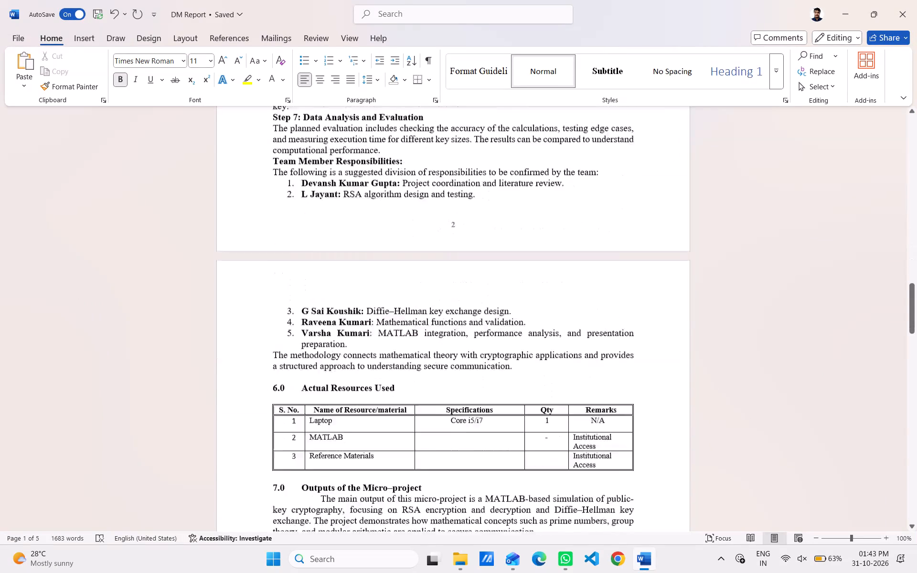
scroll(365, 419, "down", 6)
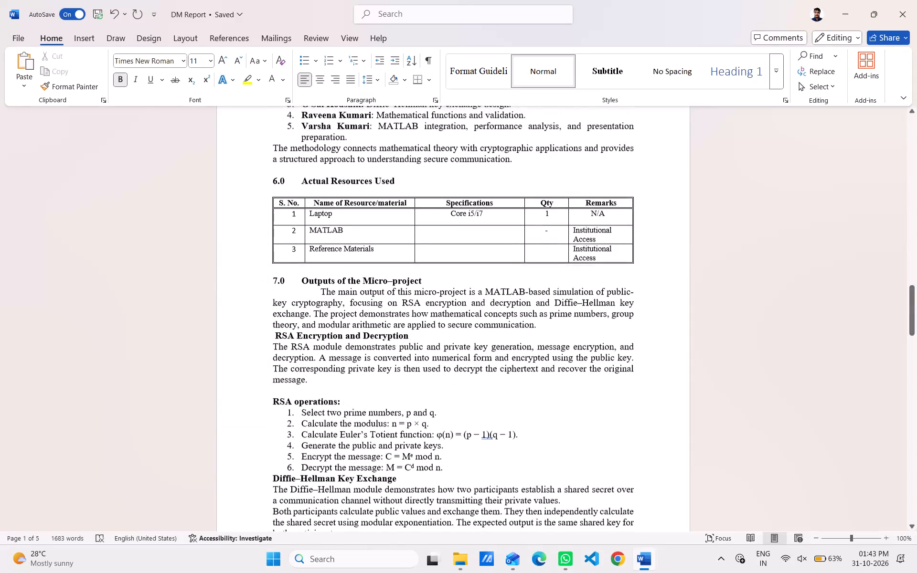
scroll(365, 419, "down", 4)
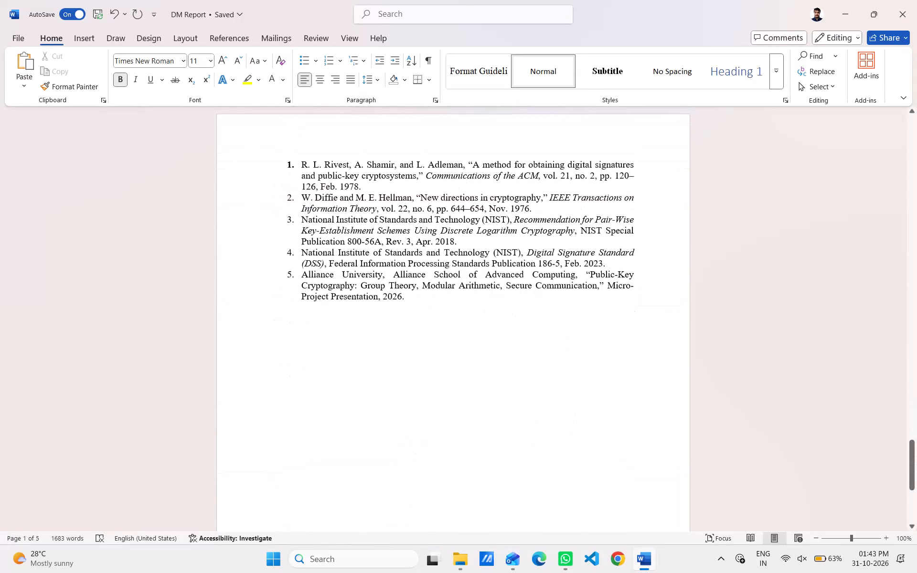
scroll(365, 419, "up", 4)
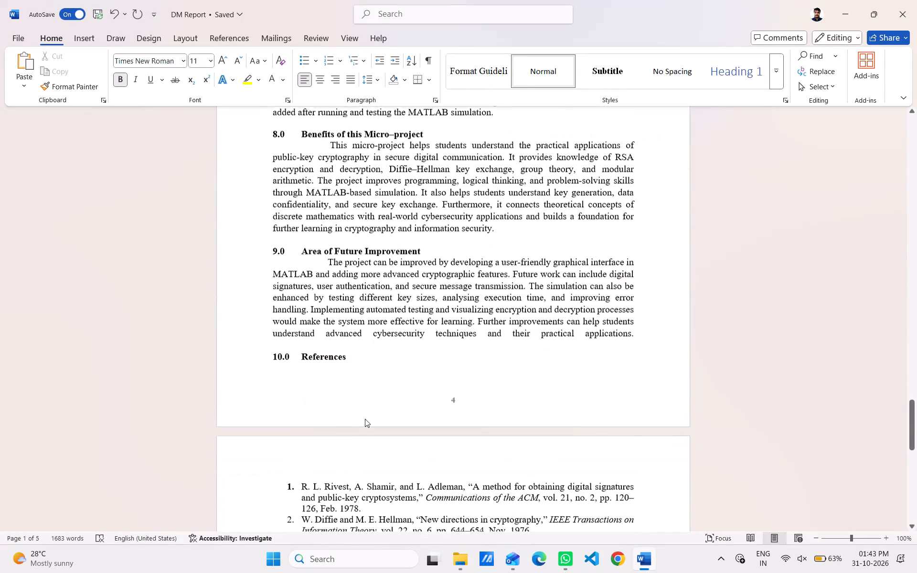
scroll(365, 419, "up", 2)
scroll(365, 419, "down", 1)
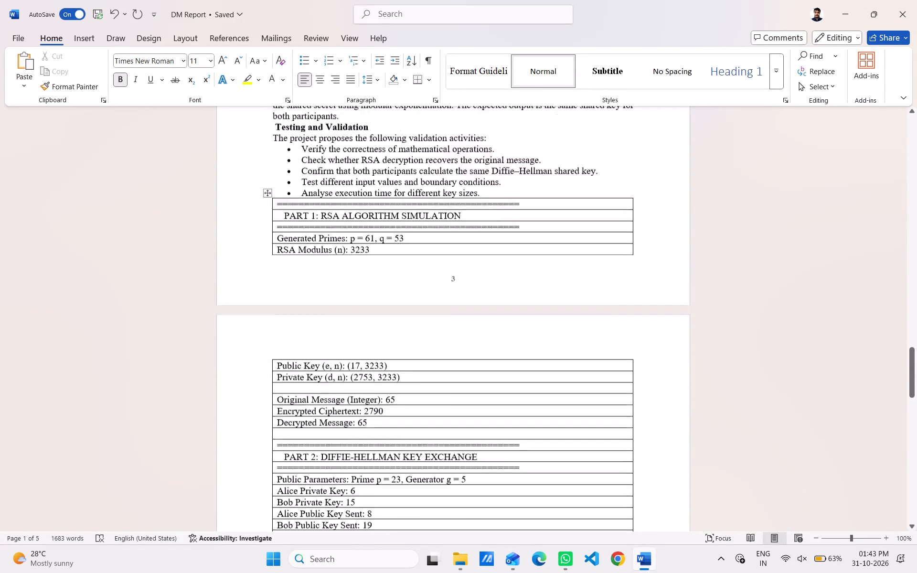
scroll(365, 419, "down", 1)
scroll(365, 419, "up", 2)
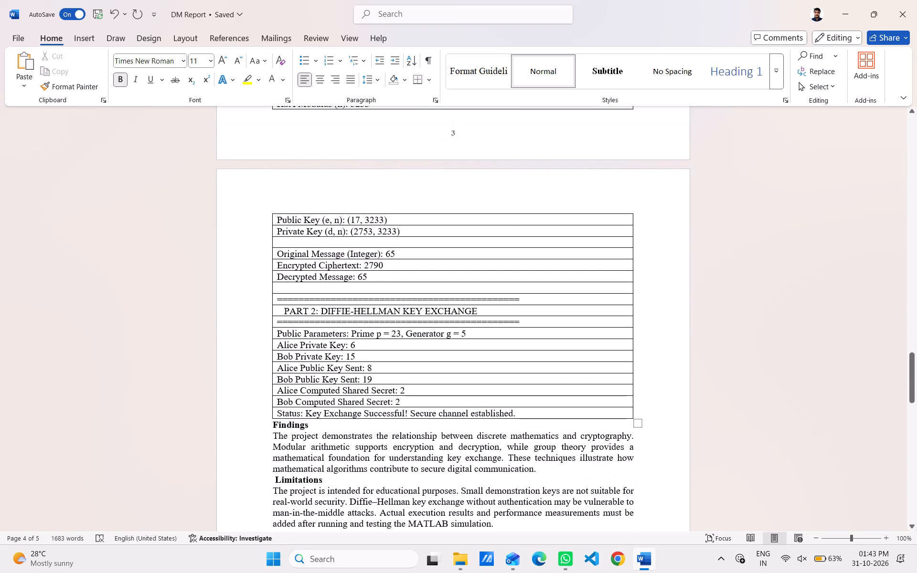
scroll(365, 419, "up", 3)
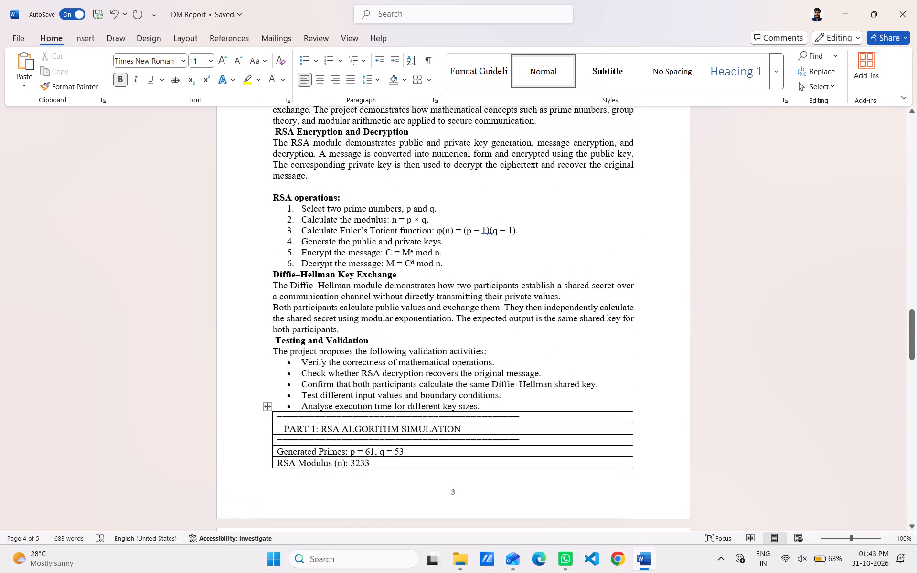
scroll(365, 419, "down", 2)
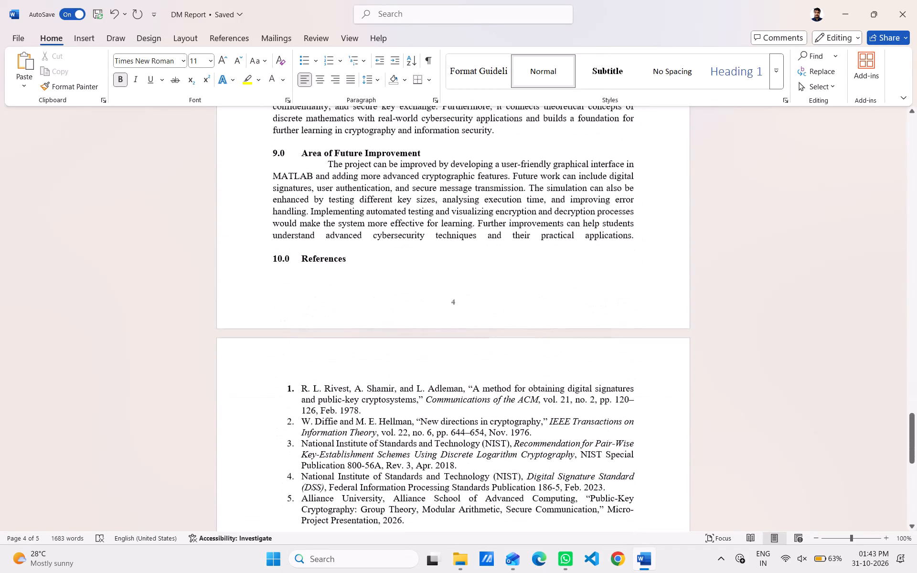
scroll(365, 419, "up", 1)
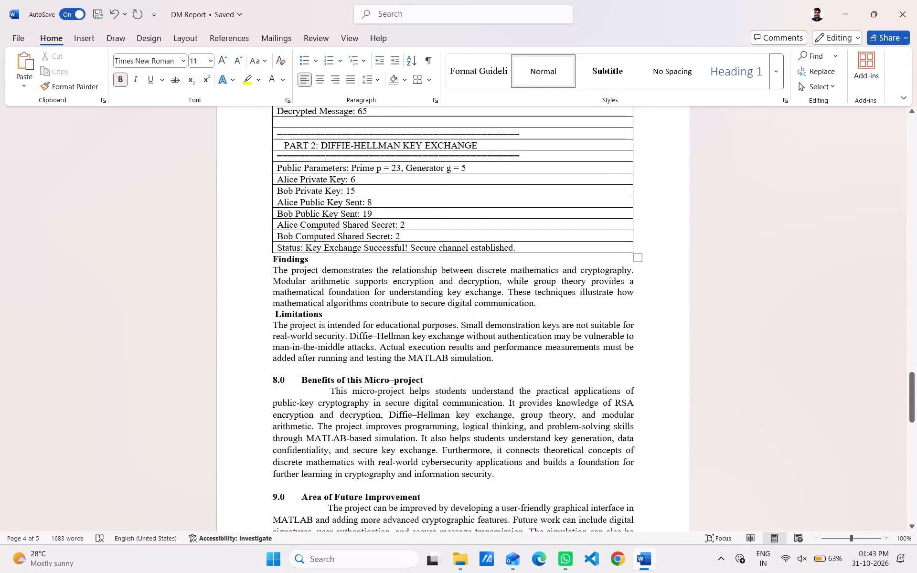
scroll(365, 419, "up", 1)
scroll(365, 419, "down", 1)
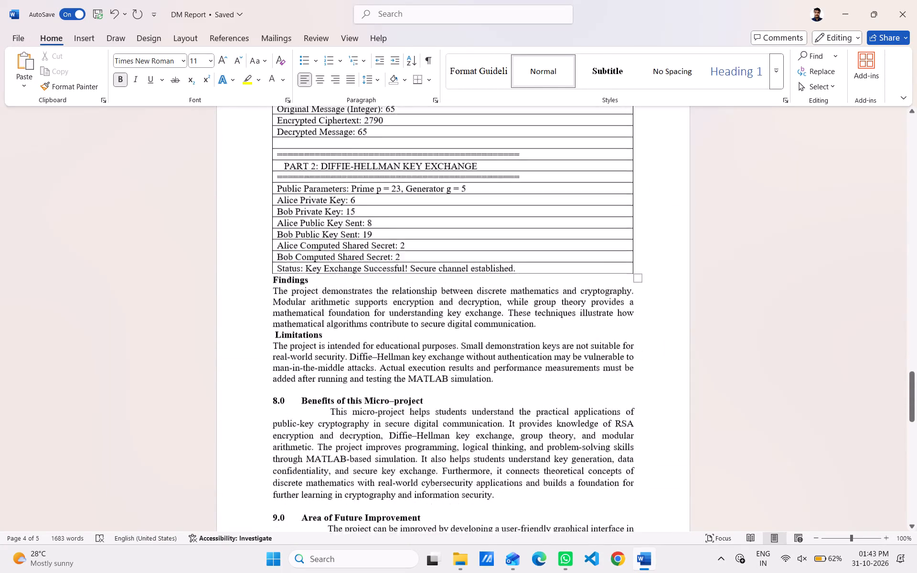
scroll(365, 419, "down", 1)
Switch to Chrome, go to the MathWorks account from the MATLAB shortcut, and open the MATLAB license.
left_click(619, 562)
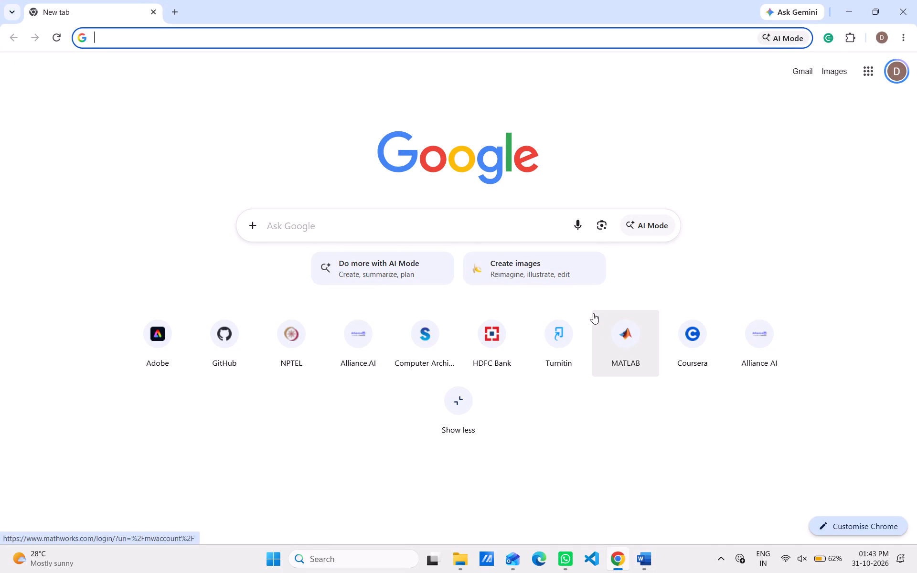
left_click(605, 329)
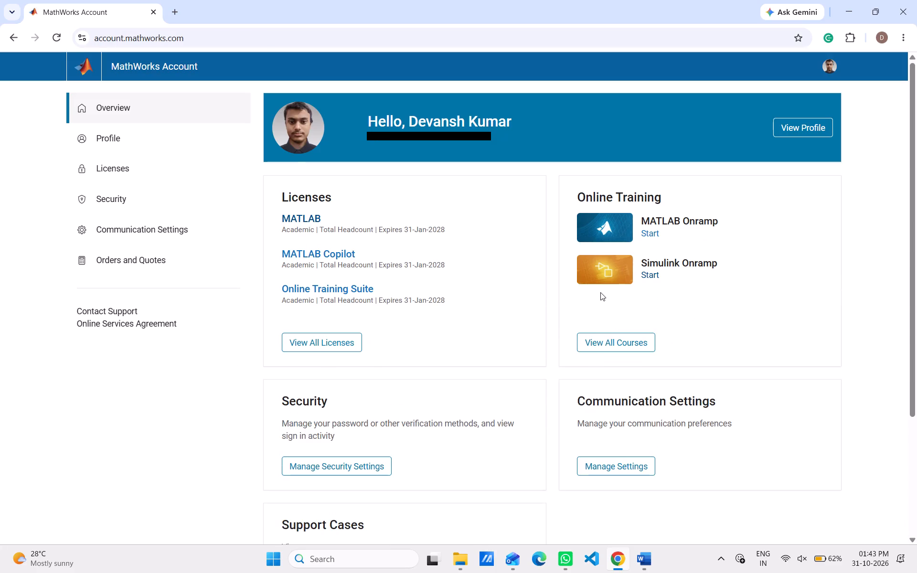
left_click(309, 215)
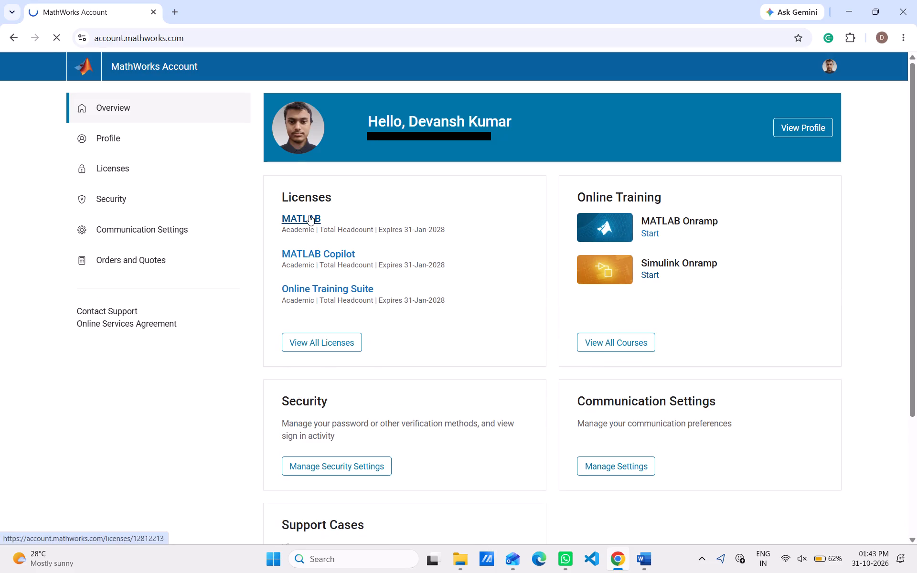
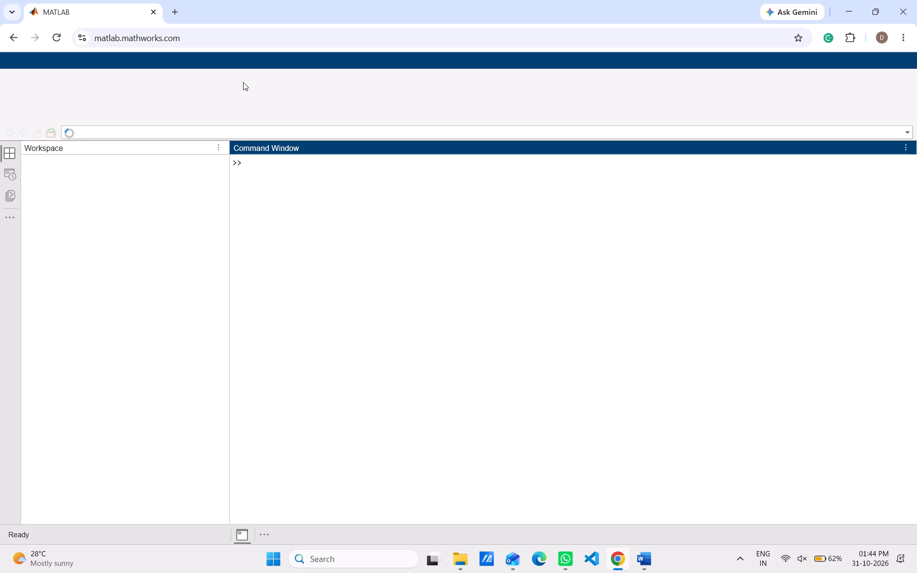
Run the dm_mp.m script in MATLAB and view its RSA and Diffie–Hellman output from the beginning.
scroll(373, 92, "right", 1)
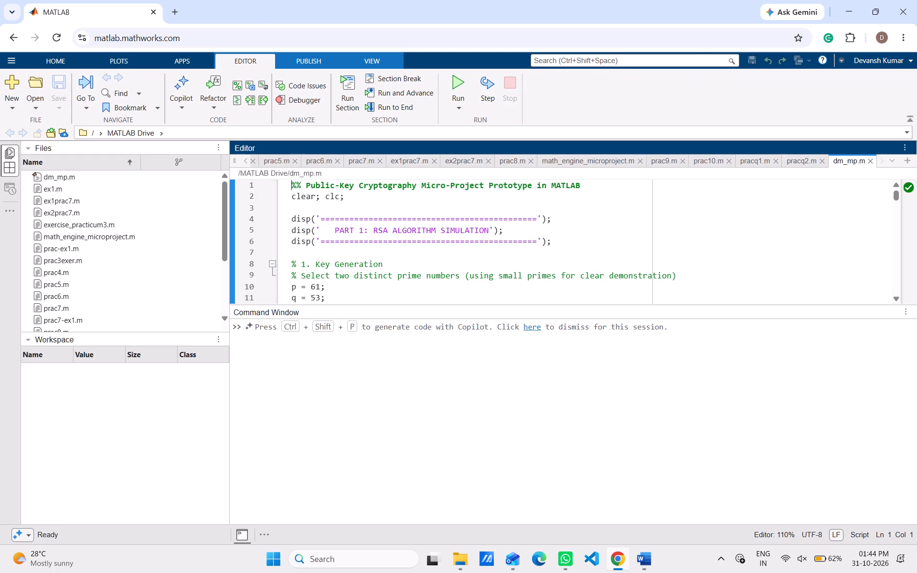
left_click(554, 88)
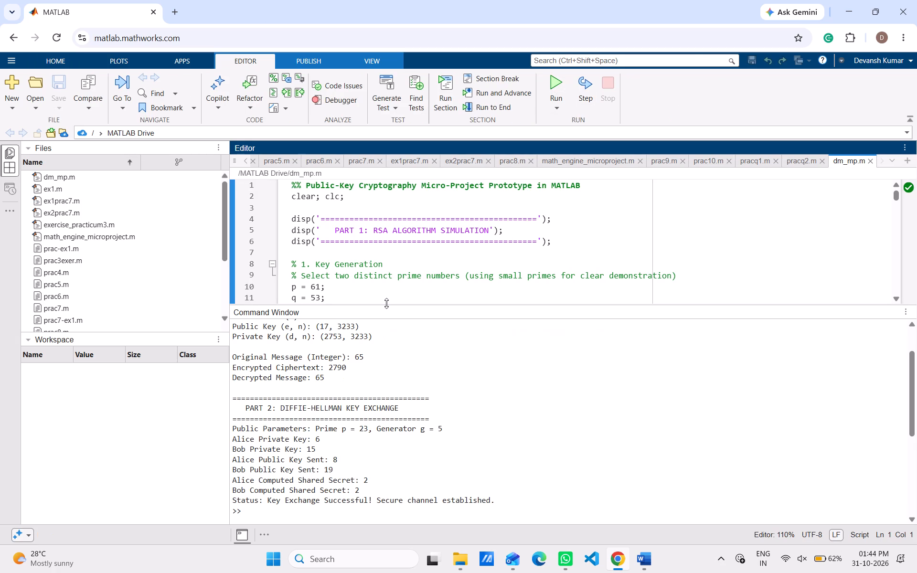
scroll(393, 389, "up", 3)
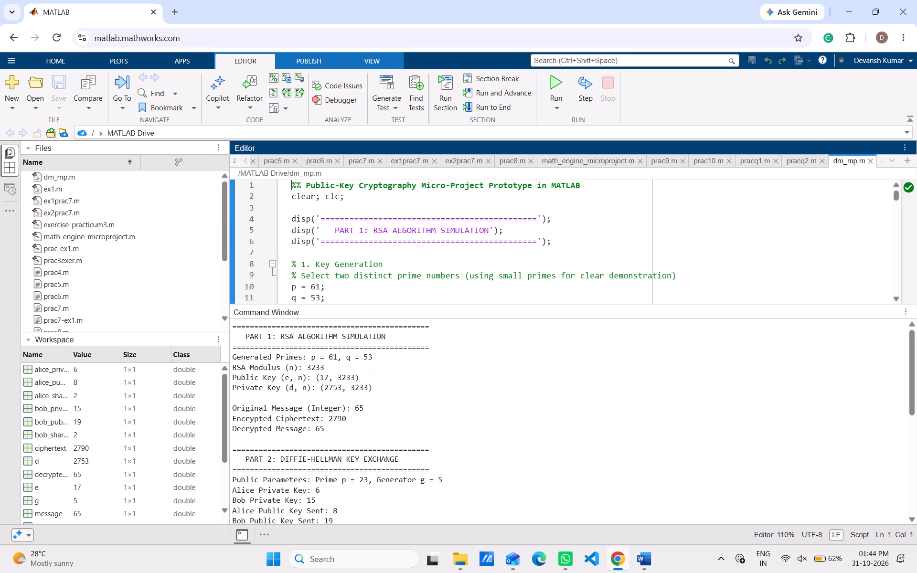
Switch to the DM Report in Word and examine its methodology, resources and outputs sections, including the pasted simulation results table.
left_click(638, 567)
scroll(557, 215, "up", 2)
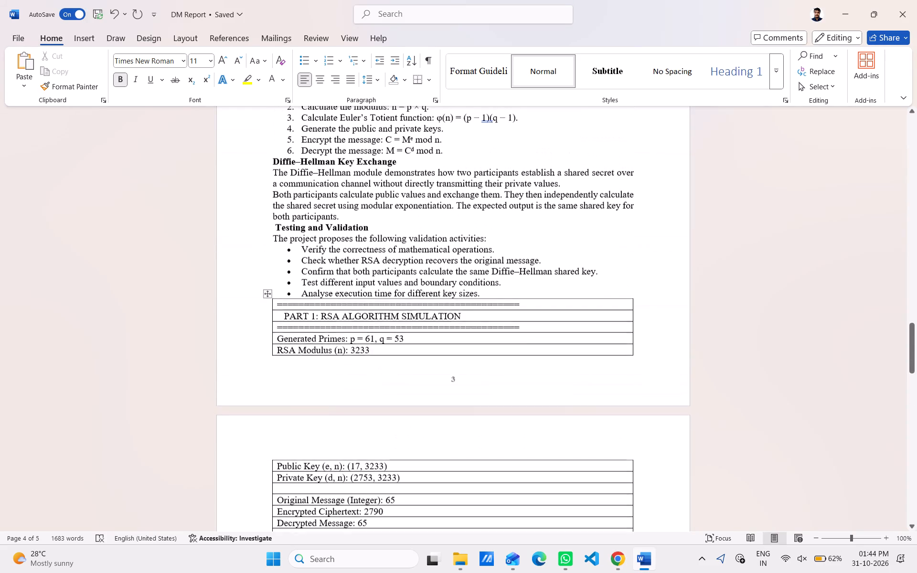
scroll(557, 215, "up", 1)
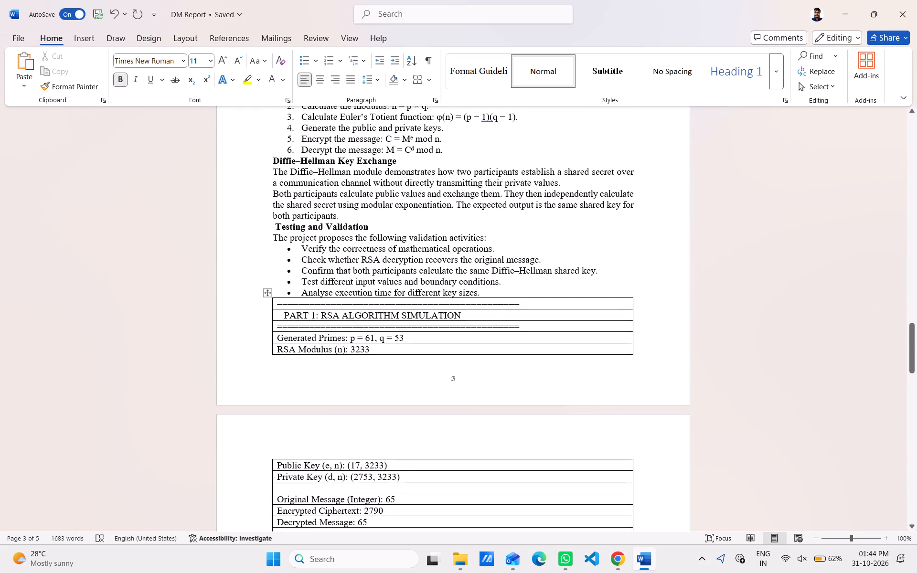
scroll(522, 301, "up", 2)
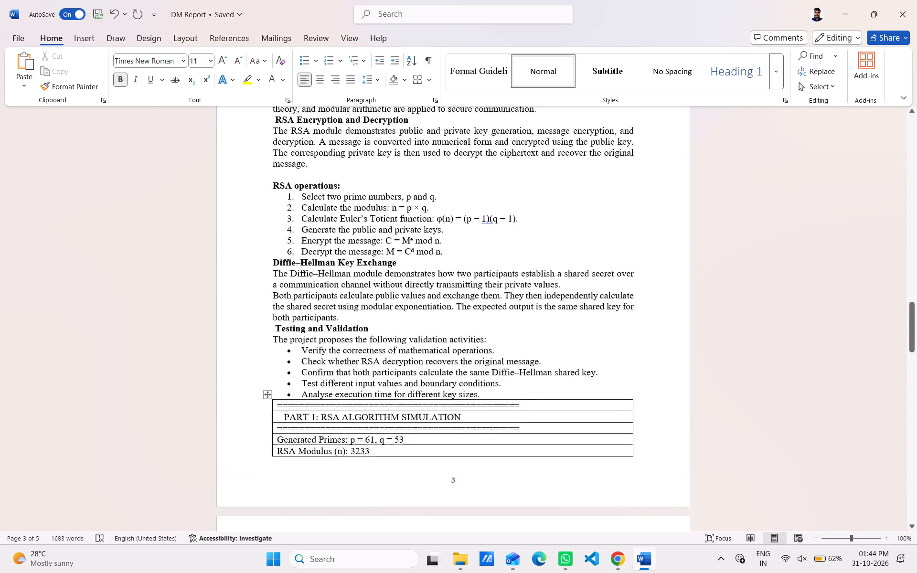
scroll(522, 301, "up", 5)
scroll(522, 301, "left", 1)
scroll(522, 301, "down", 1)
scroll(522, 301, "up", 4)
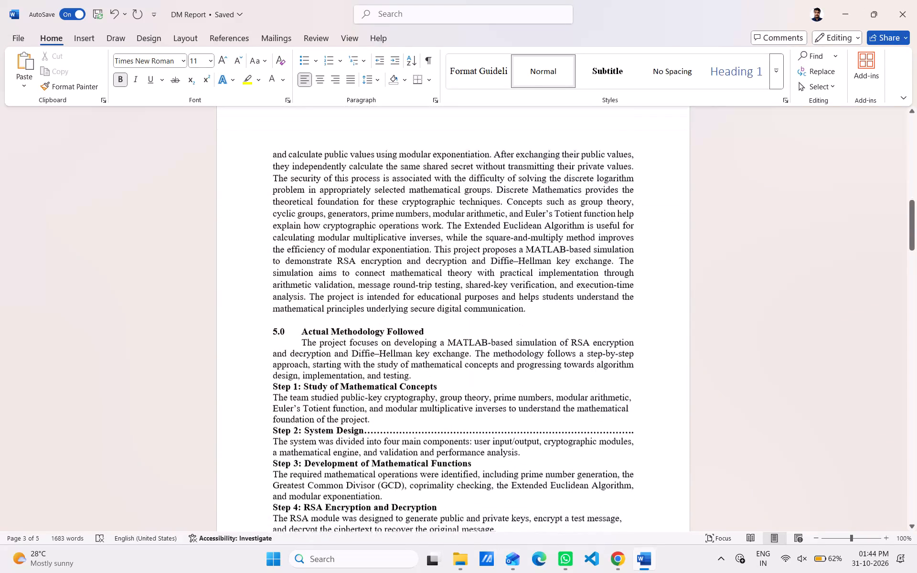
scroll(522, 301, "up", 7)
scroll(522, 301, "down", 2)
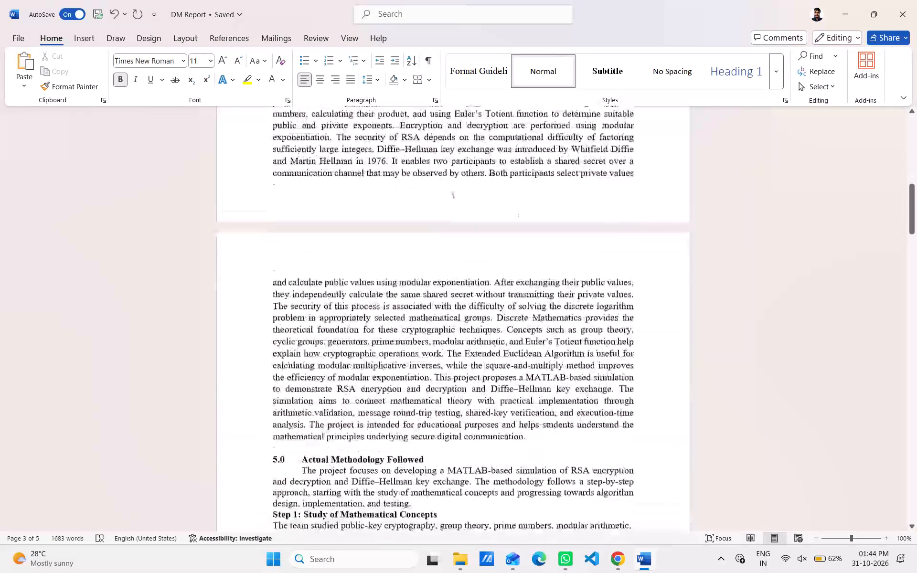
scroll(522, 301, "down", 7)
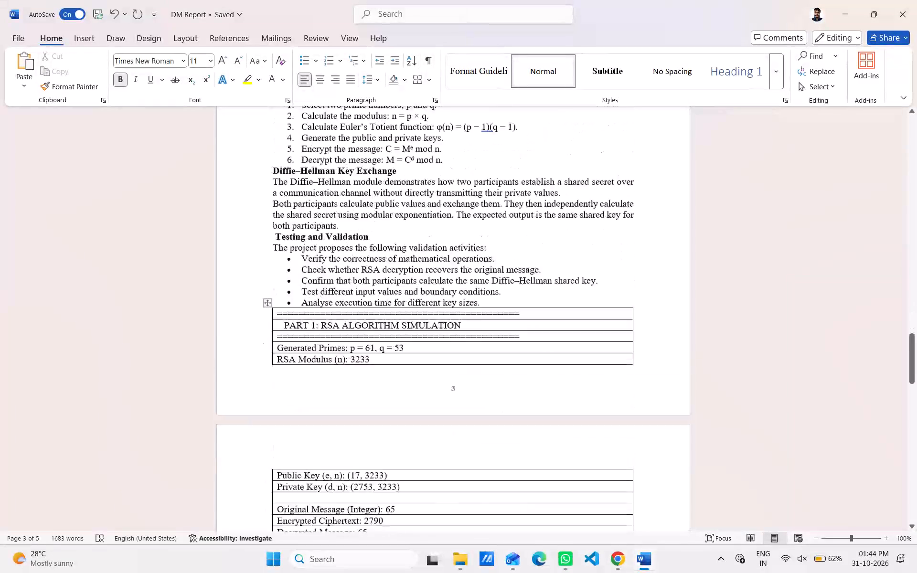
scroll(522, 301, "down", 6)
scroll(522, 301, "up", 4)
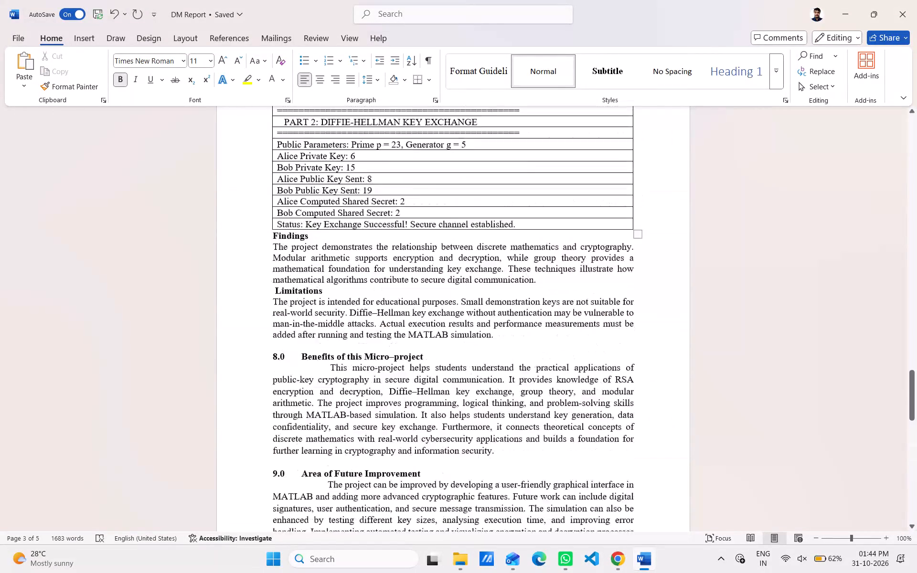
scroll(522, 301, "up", 2)
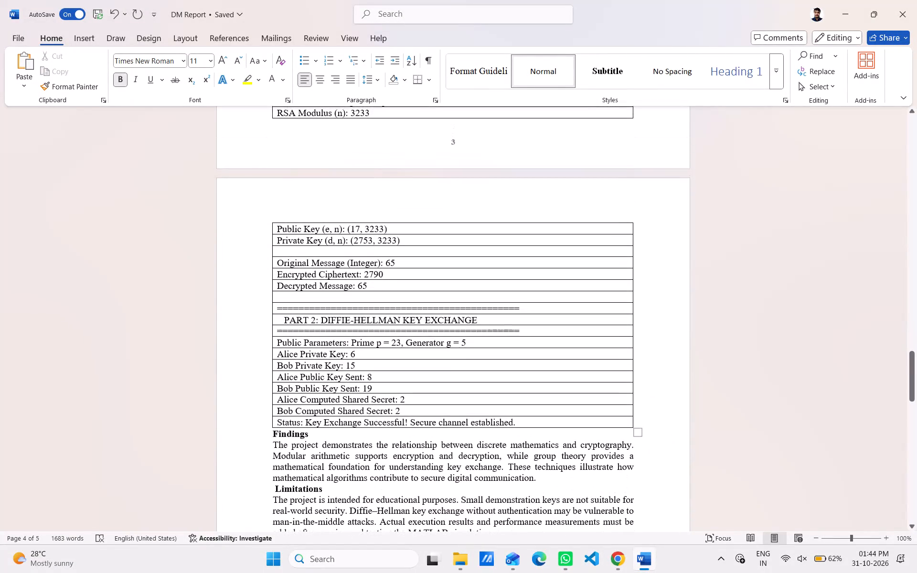
scroll(490, 212, "up", 3)
scroll(474, 372, "up", 1)
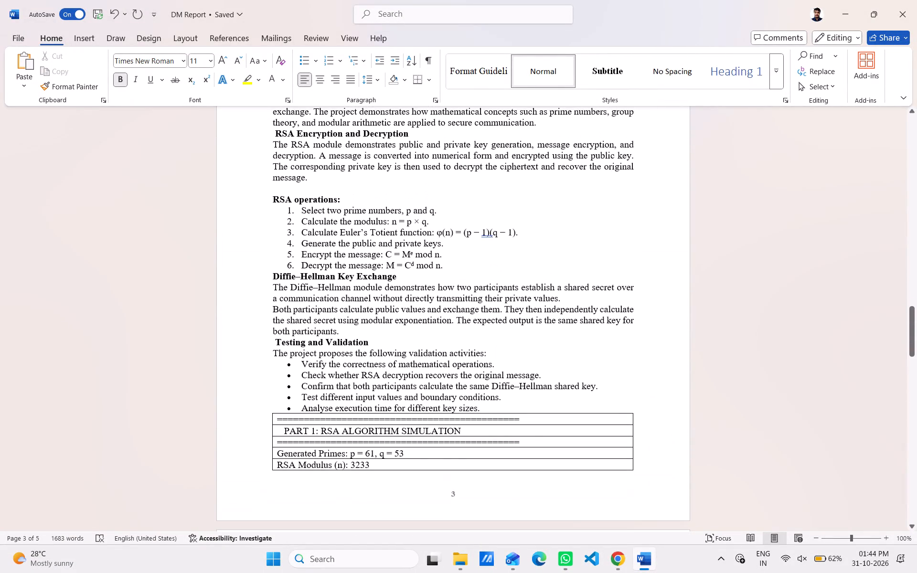
scroll(474, 372, "up", 6)
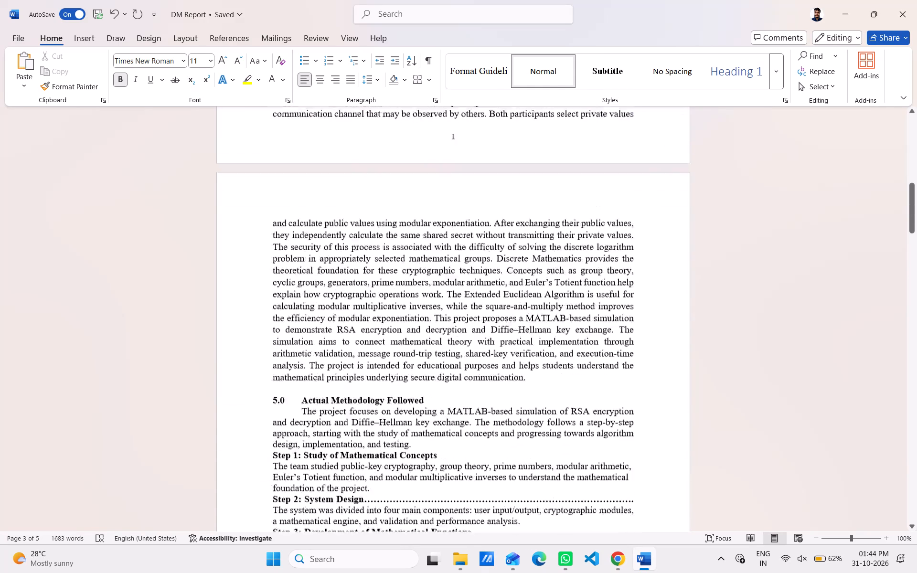
scroll(474, 372, "down", 4)
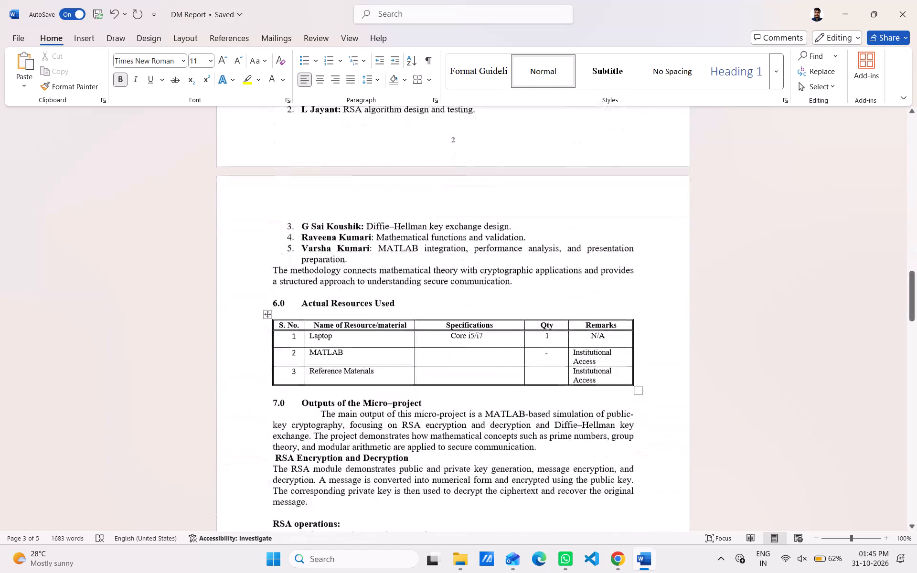
scroll(390, 413, "up", 3)
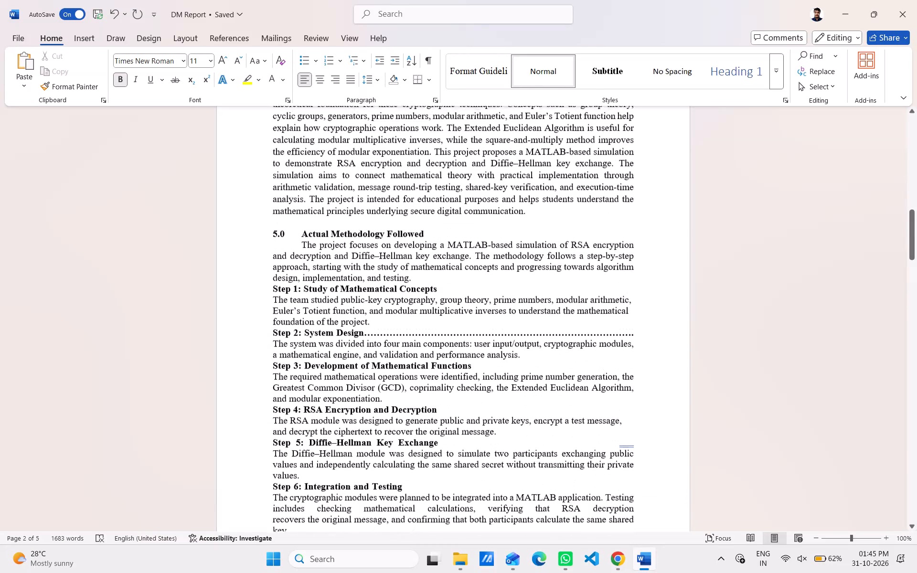
scroll(390, 413, "up", 1)
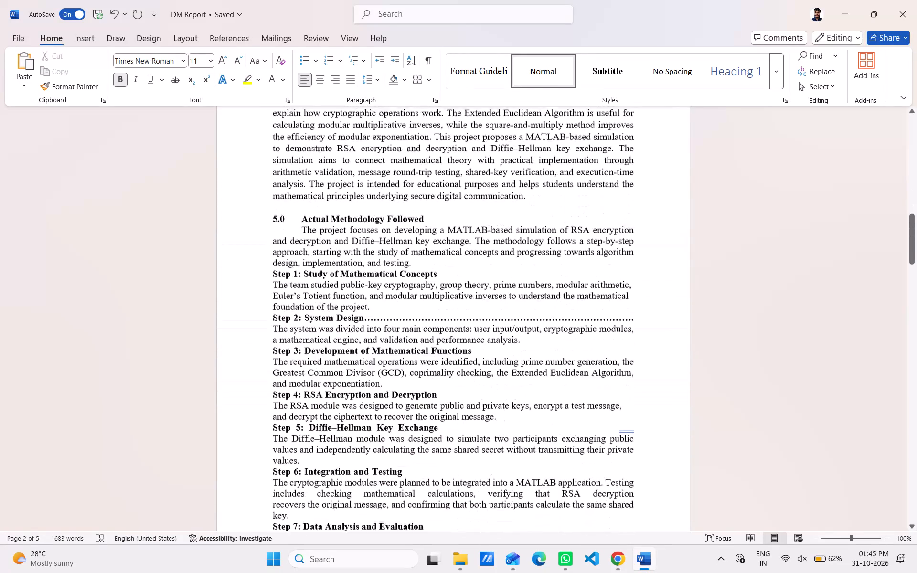
scroll(390, 413, "down", 3)
scroll(333, 569, "down", 1)
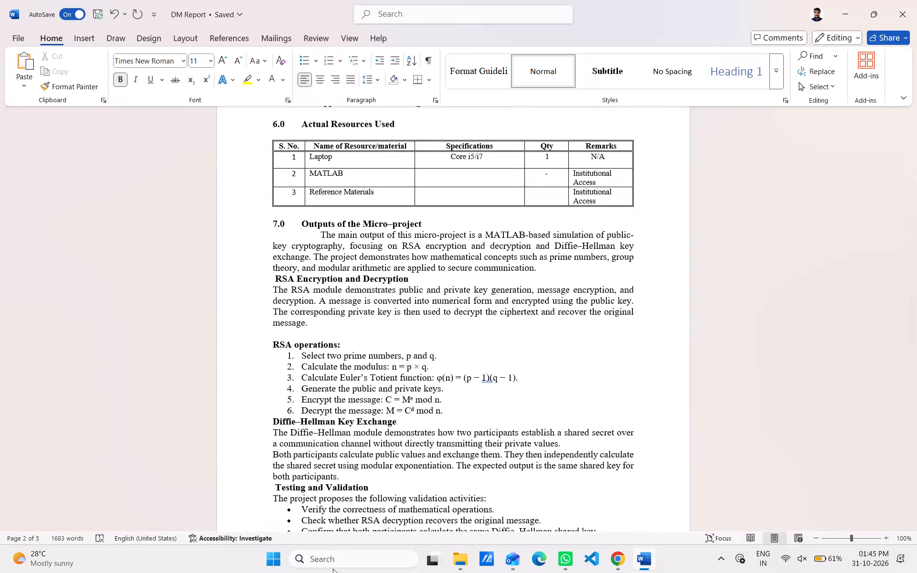
scroll(333, 569, "down", 2)
scroll(84, 514, "down", 1)
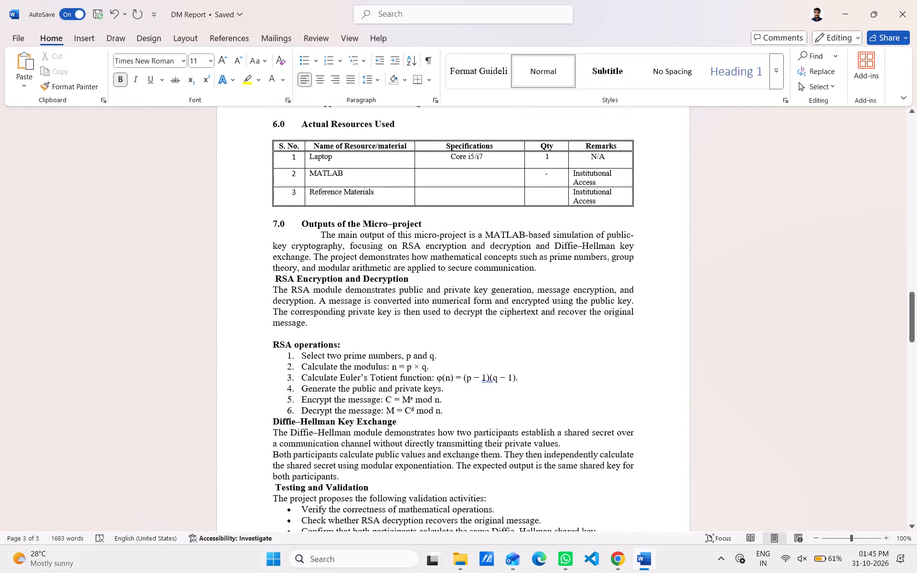
scroll(84, 514, "down", 2)
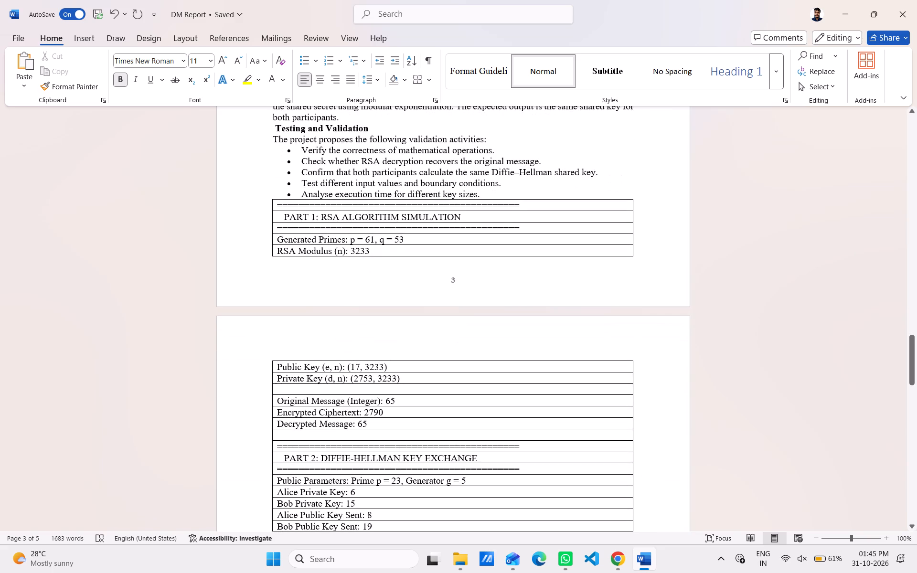
Review the DM Report from its literature review to its references, including the methodology steps and team member responsibilities.
scroll(84, 514, "up", 1)
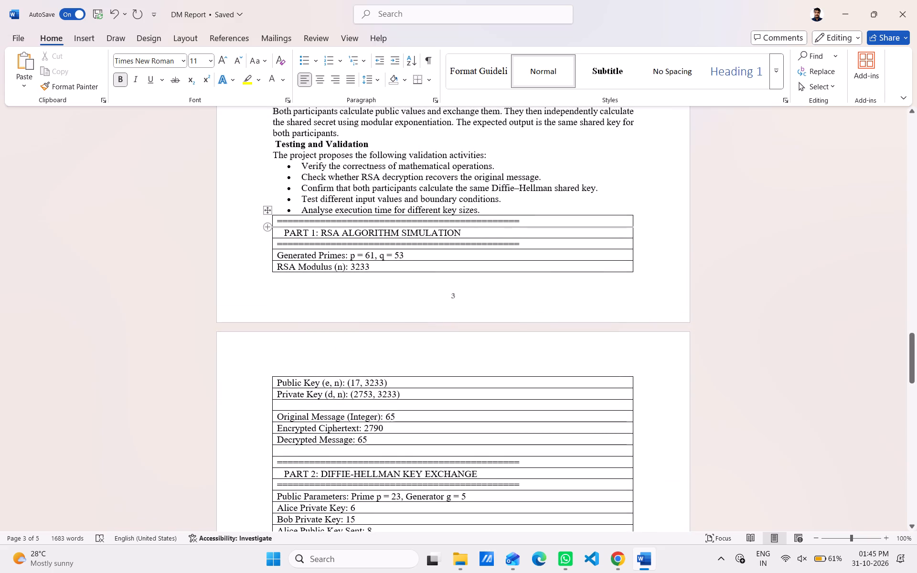
scroll(382, 396, "right", 1)
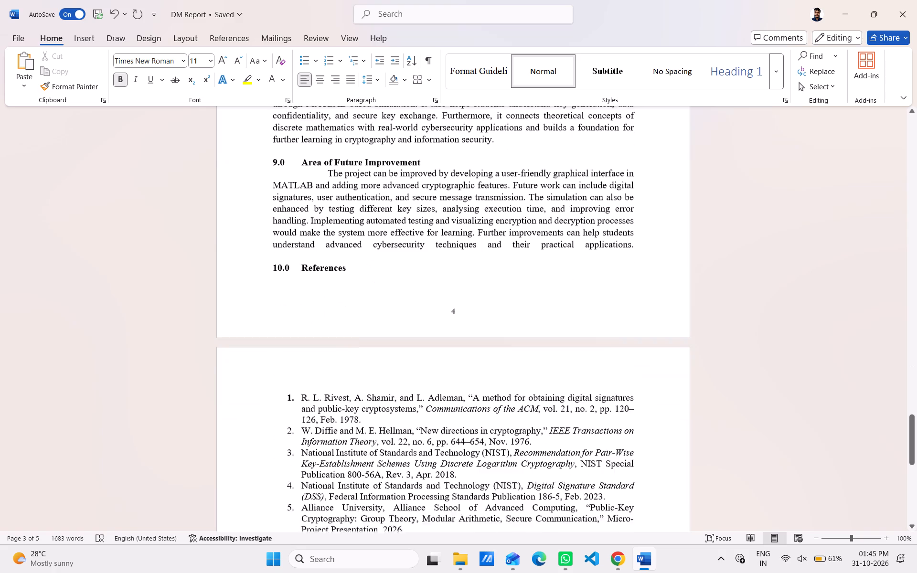
scroll(382, 396, "right", 1)
scroll(382, 396, "up", 2)
scroll(382, 396, "right", 1)
scroll(382, 396, "up", 1)
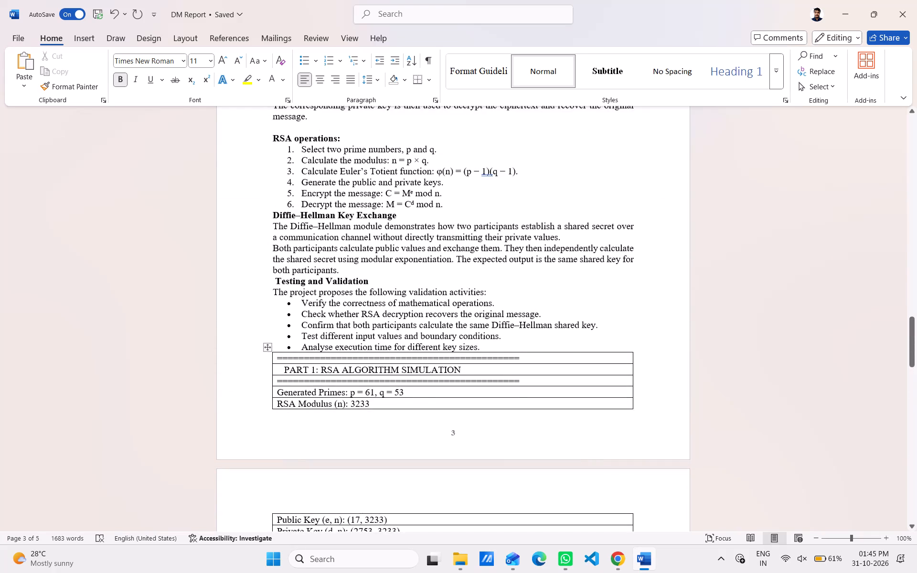
scroll(396, 304, "up", 3)
scroll(396, 304, "down", 1)
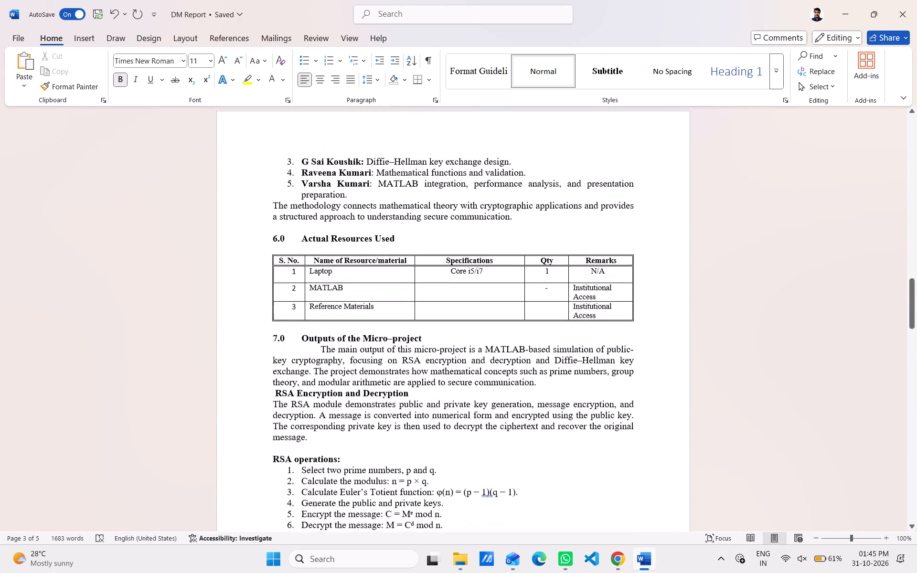
scroll(396, 304, "down", 1)
scroll(398, 313, "up", 4)
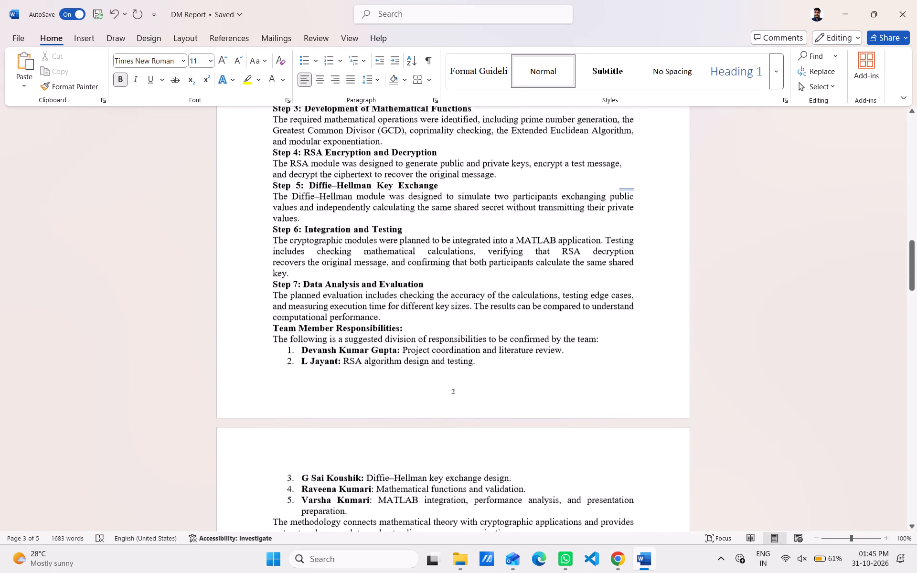
scroll(398, 313, "up", 5)
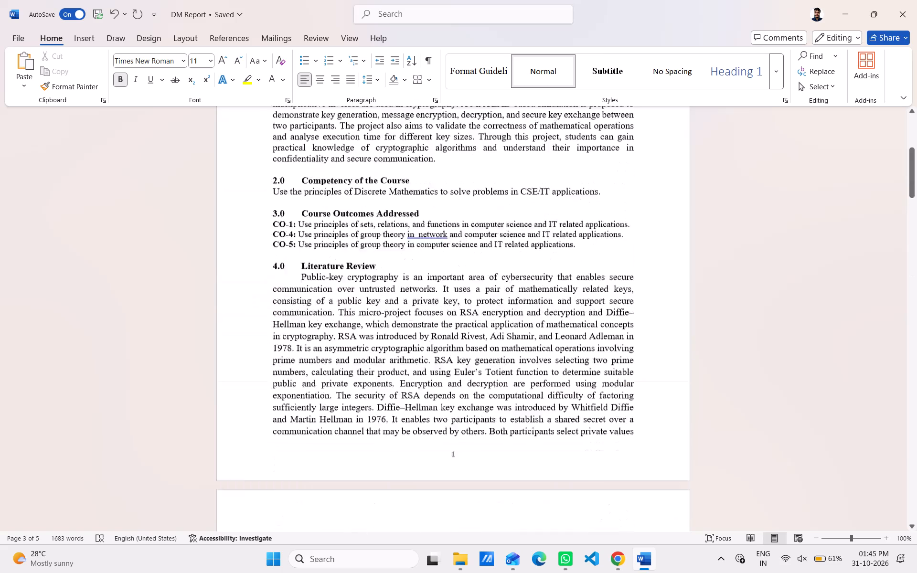
scroll(398, 313, "up", 2)
scroll(398, 313, "down", 2)
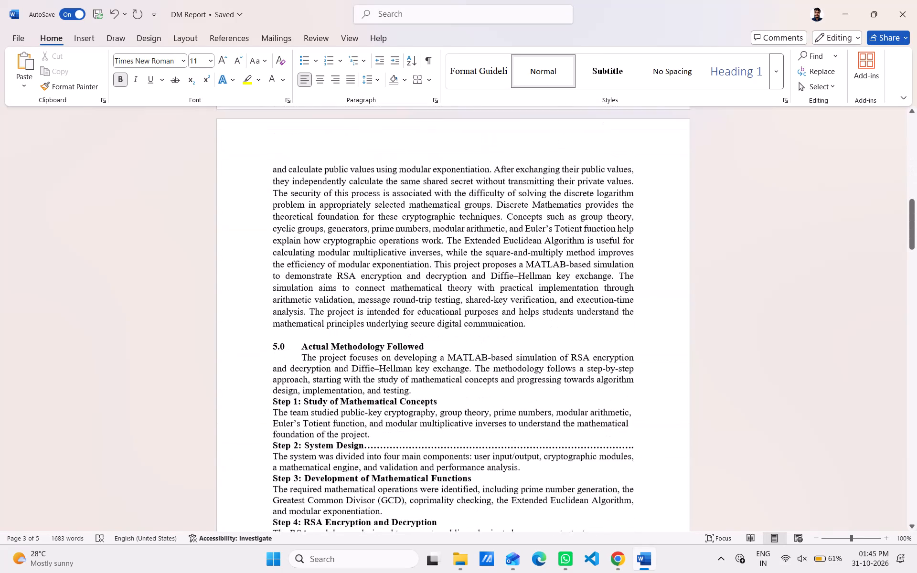
scroll(398, 313, "down", 3)
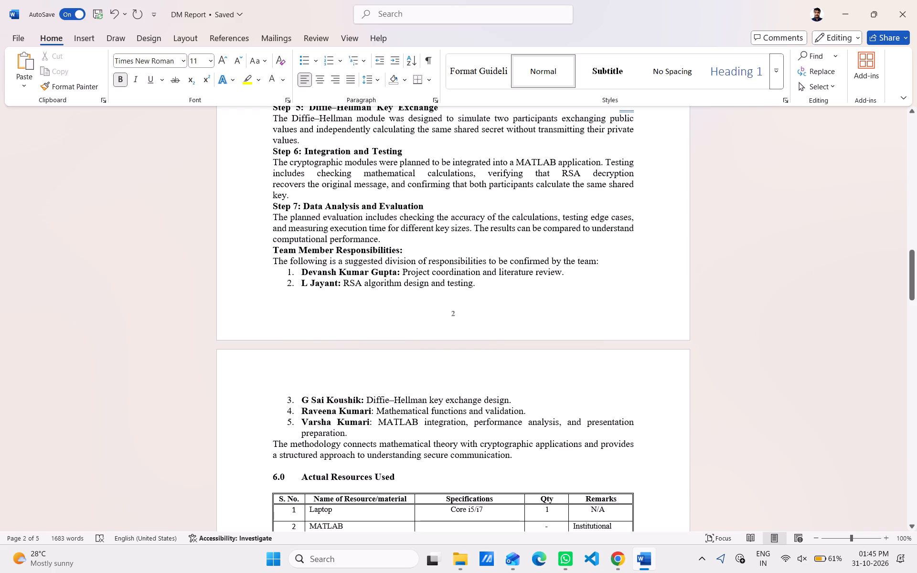
scroll(436, 364, "down", 5)
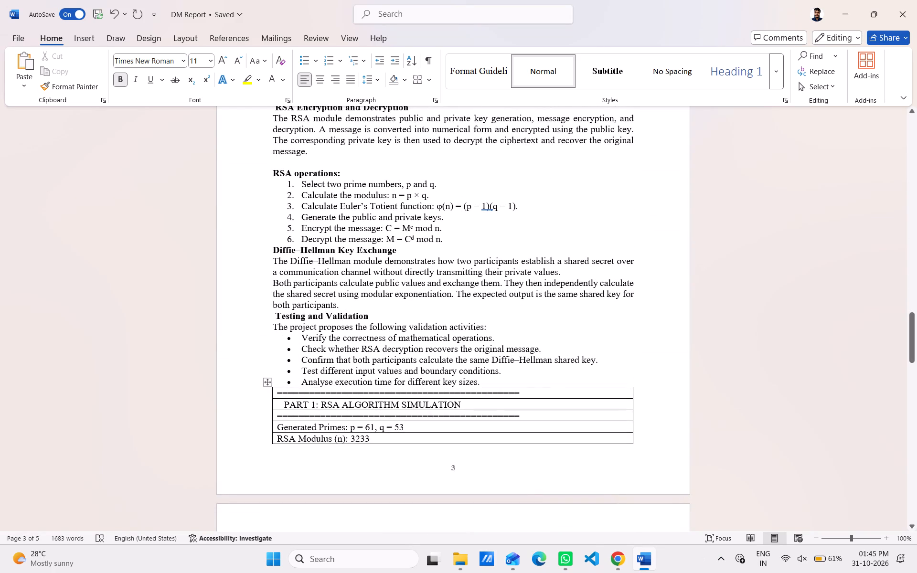
scroll(427, 353, "up", 2)
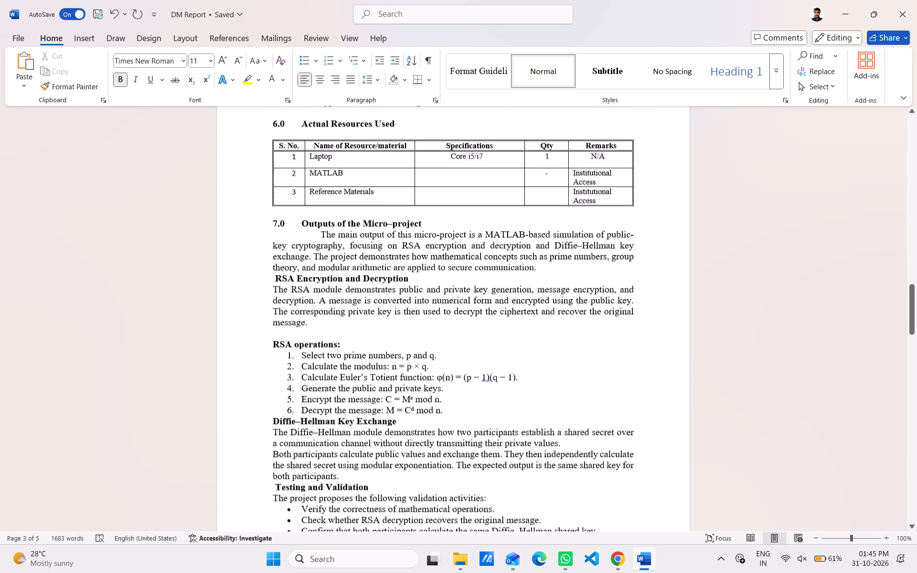
scroll(427, 353, "up", 7)
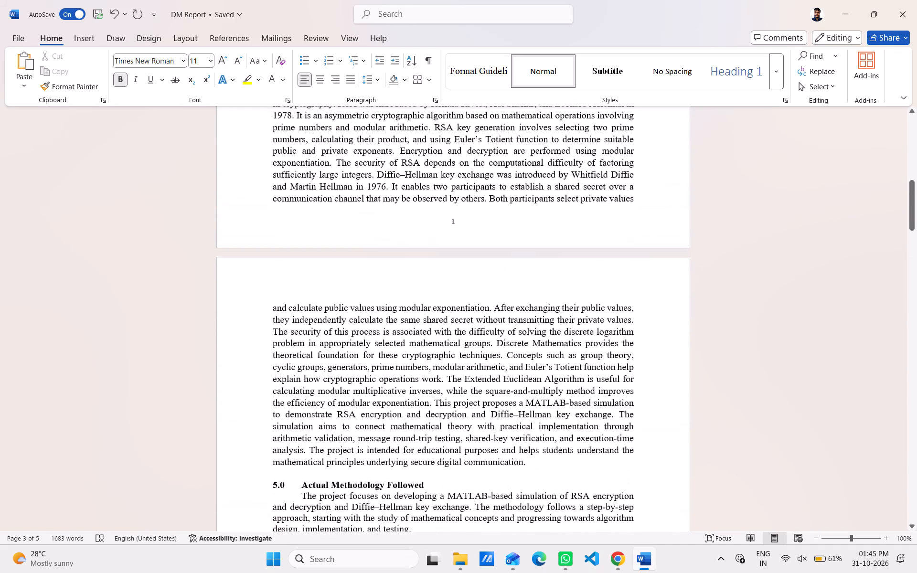
scroll(427, 353, "down", 4)
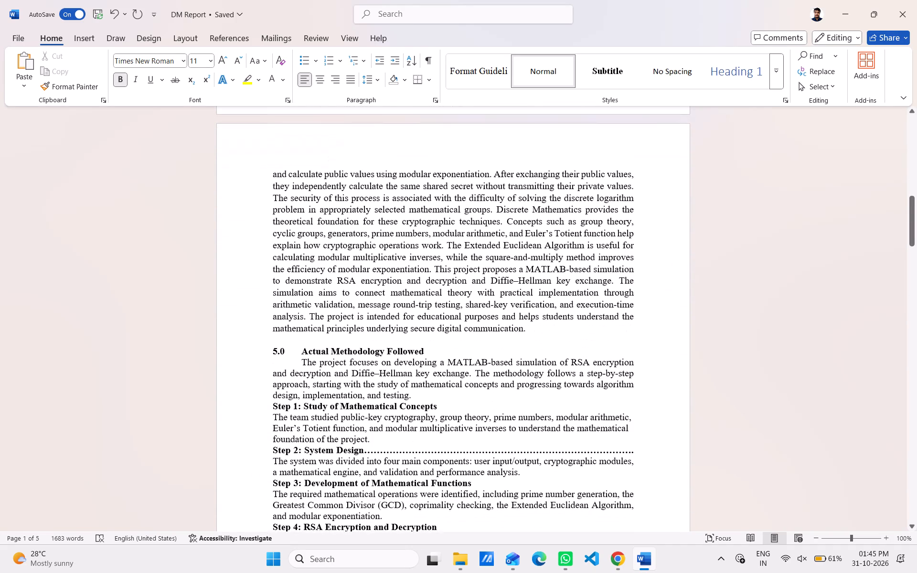
scroll(427, 353, "down", 1)
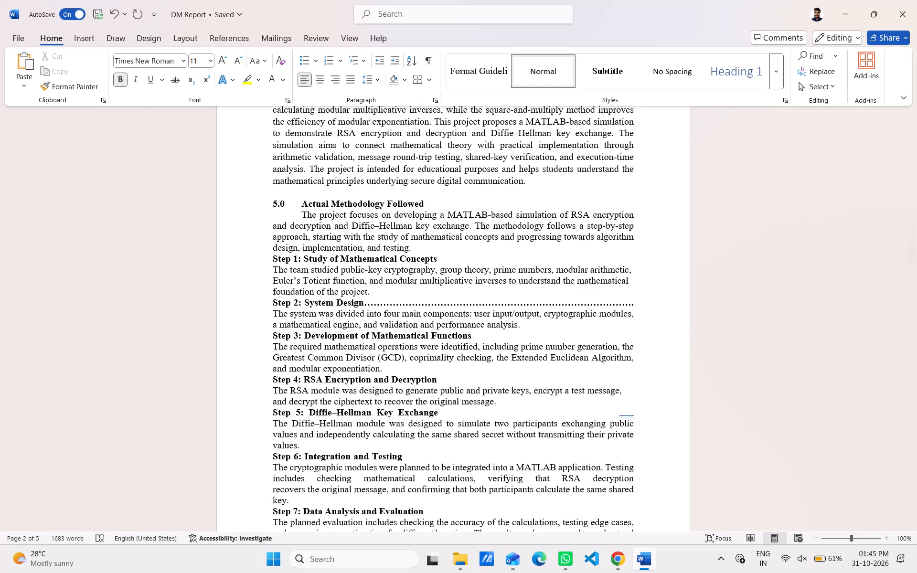
left_click_drag(500, 484, 509, 507)
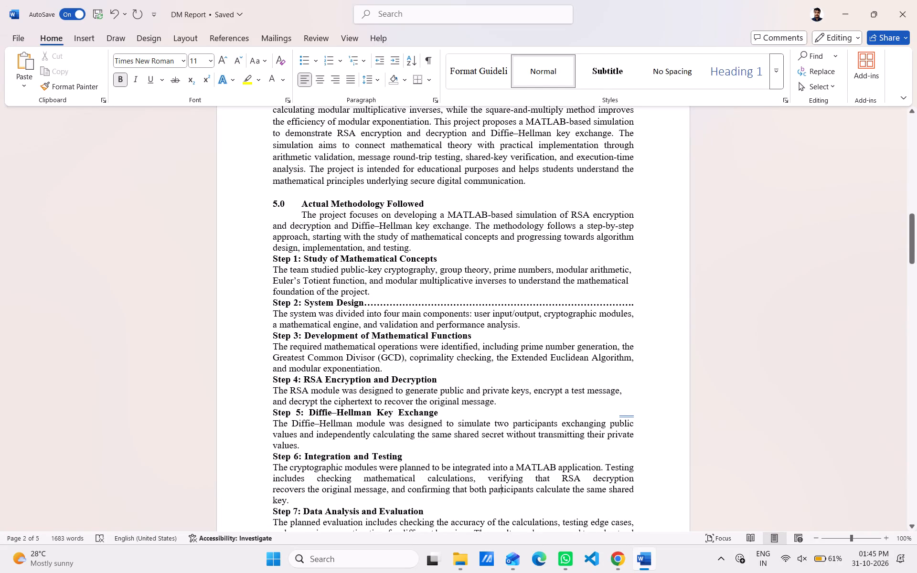
left_click_drag(509, 507, 590, 552)
left_click(554, 403)
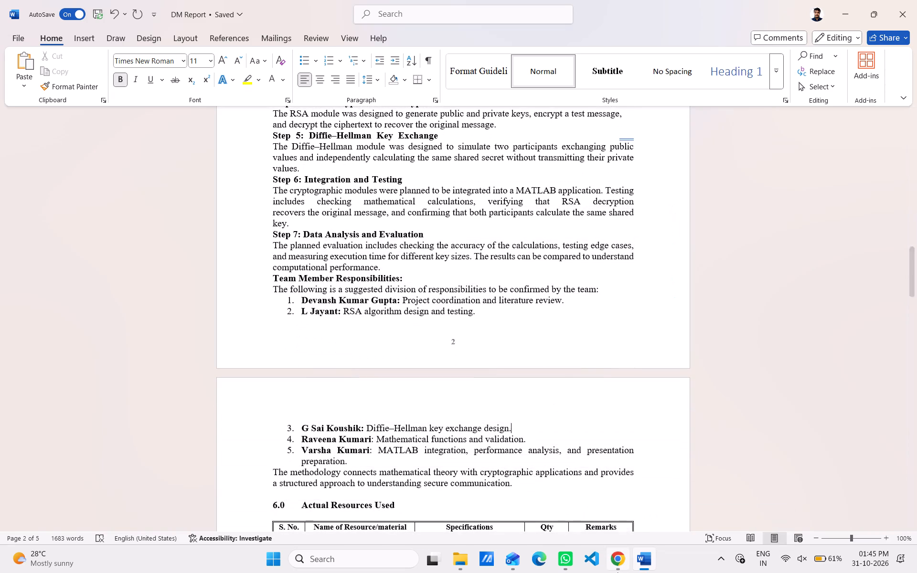
Switch to MATLAB in Chrome, enlarge the editor area, and copy the entire dm_mp.m script.
left_click(618, 572)
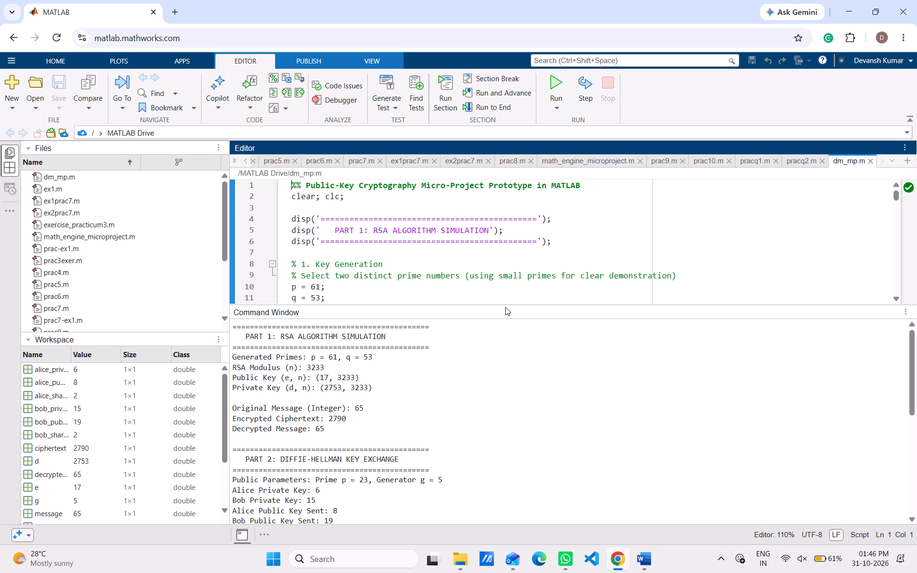
left_click_drag(508, 305, 501, 390)
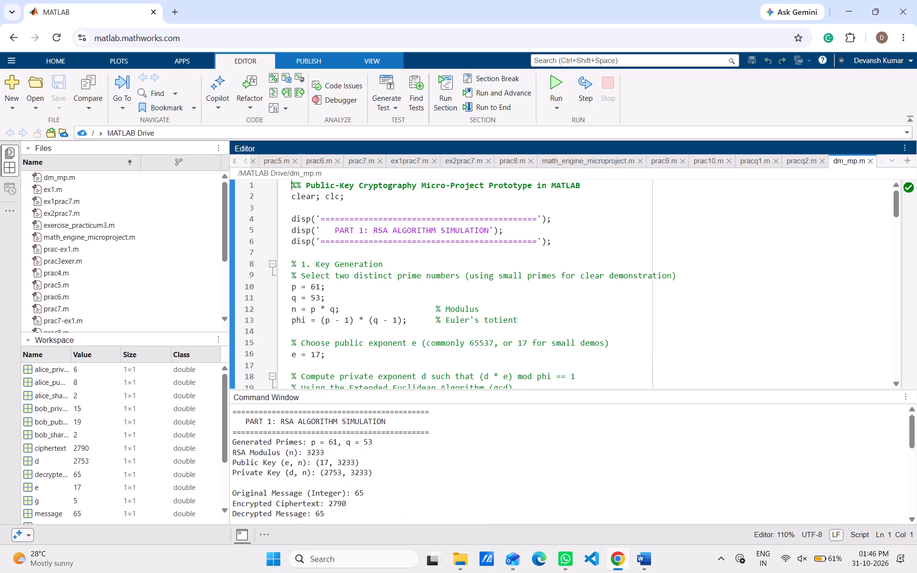
key("ctrl+a")
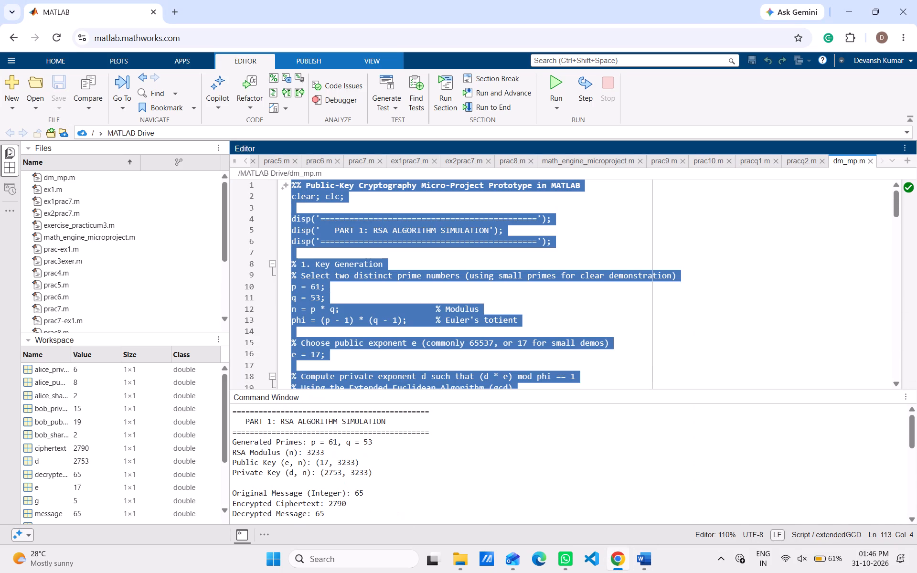
key("ctrl+c")
Switch to the DM Report in Word and paste the MATLAB code at the end of the RSA Encryption and Decryption paragraph.
left_click(649, 572)
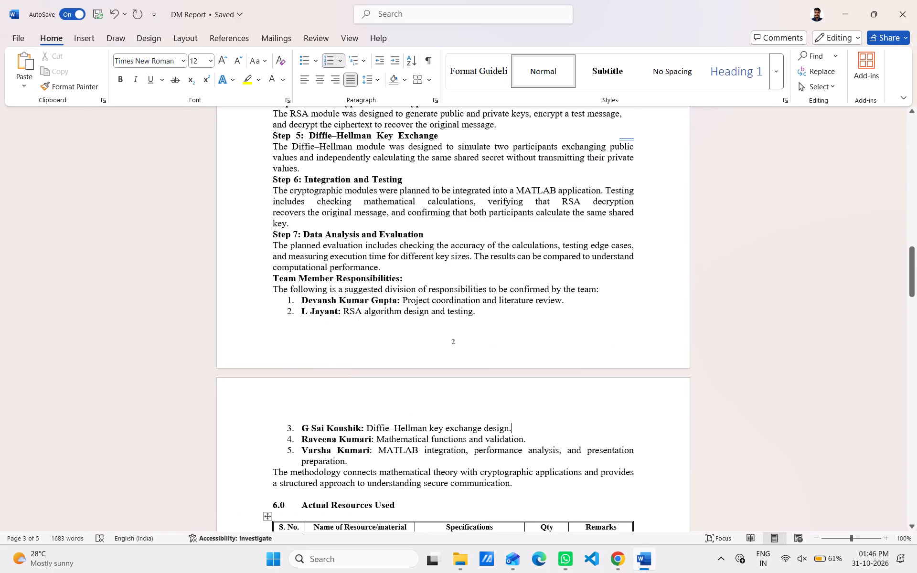
scroll(530, 472, "down", 2)
scroll(530, 472, "up", 1)
scroll(530, 472, "down", 1)
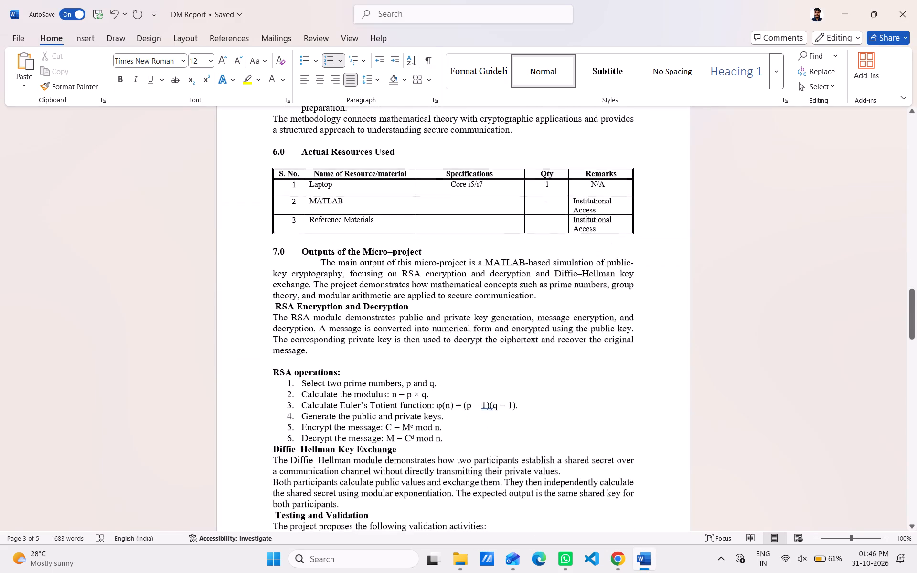
scroll(530, 472, "down", 1)
scroll(530, 472, "up", 1)
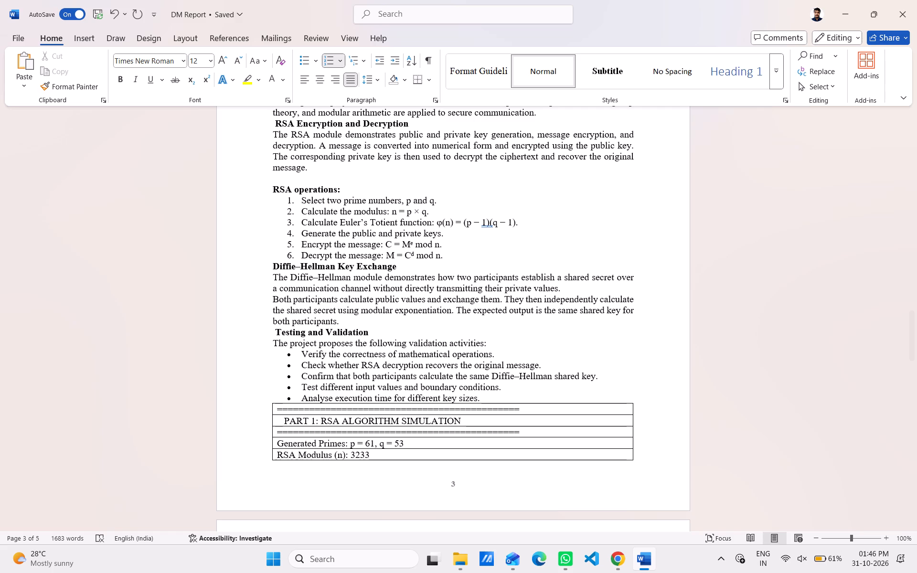
scroll(444, 261, "up", 2)
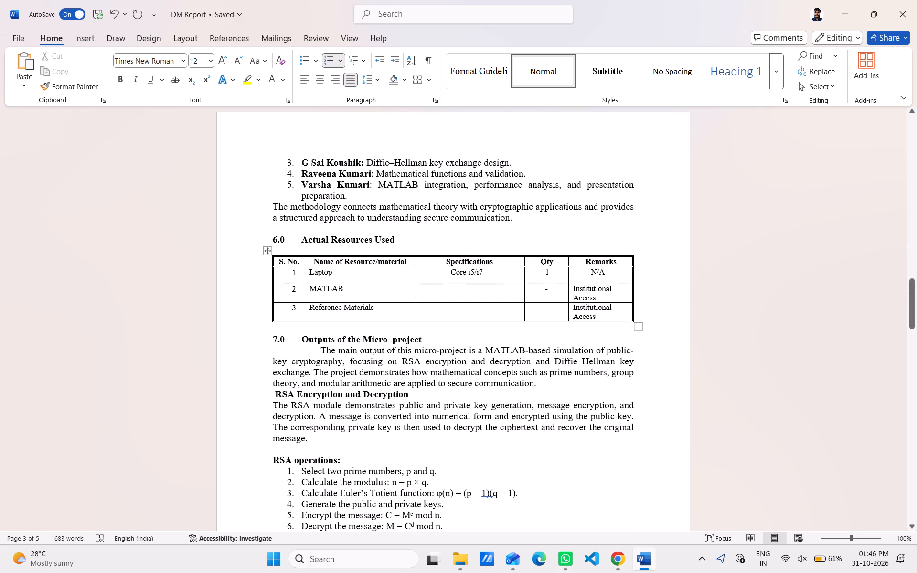
left_click(354, 440)
key("ctrl+v")
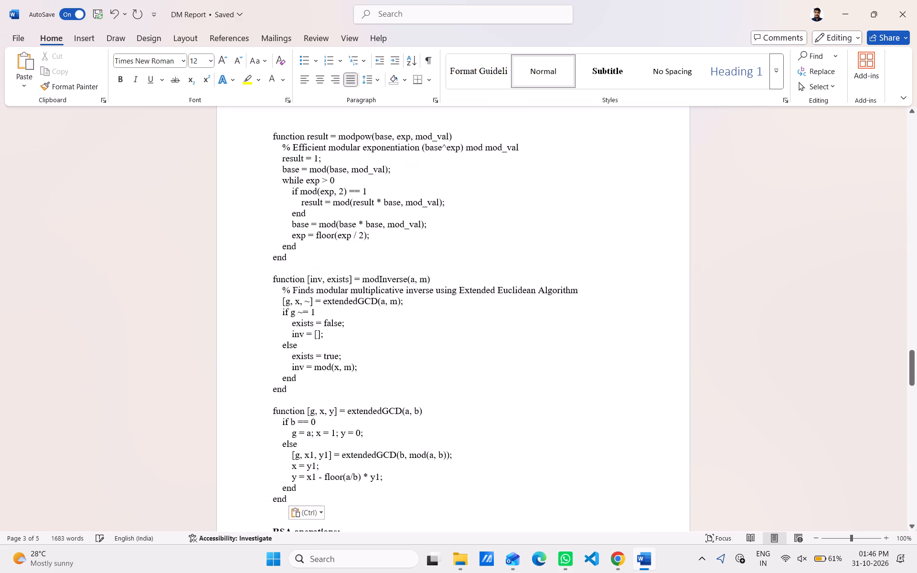
Convert the pasted code, from below the "clear; clc;" line to its final end, into a one-column table with text separated at paragraphs.
left_click_drag(303, 499, 301, 41)
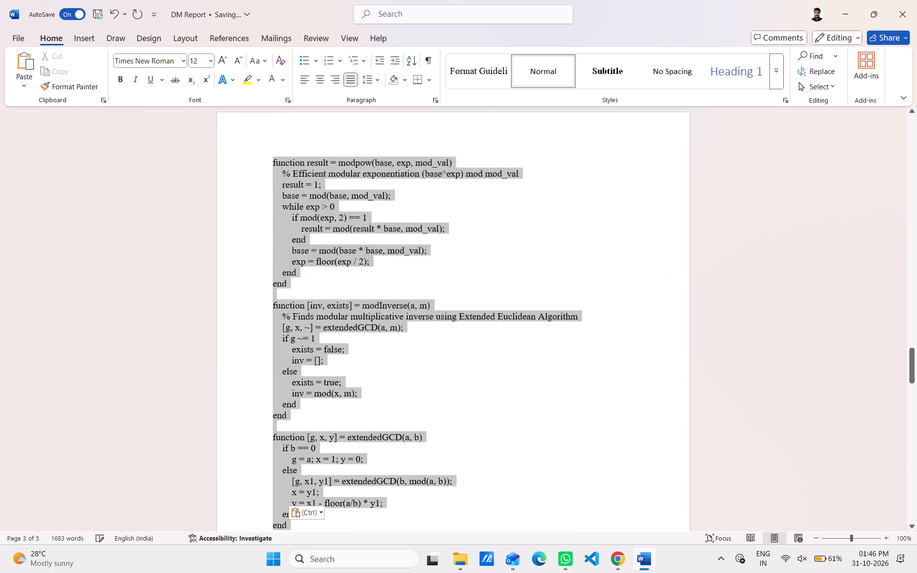
left_click_drag(301, 41, 232, 118)
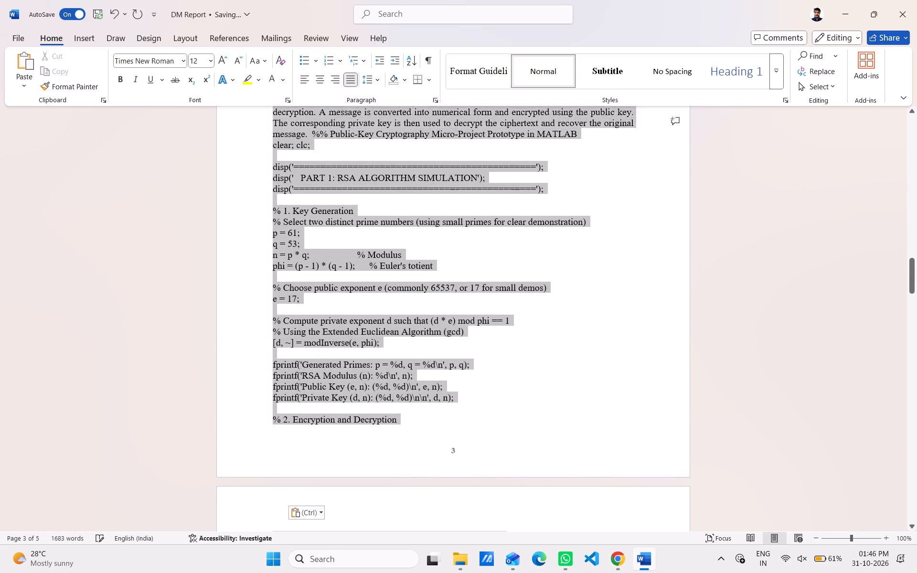
left_click_drag(232, 118, 270, 300)
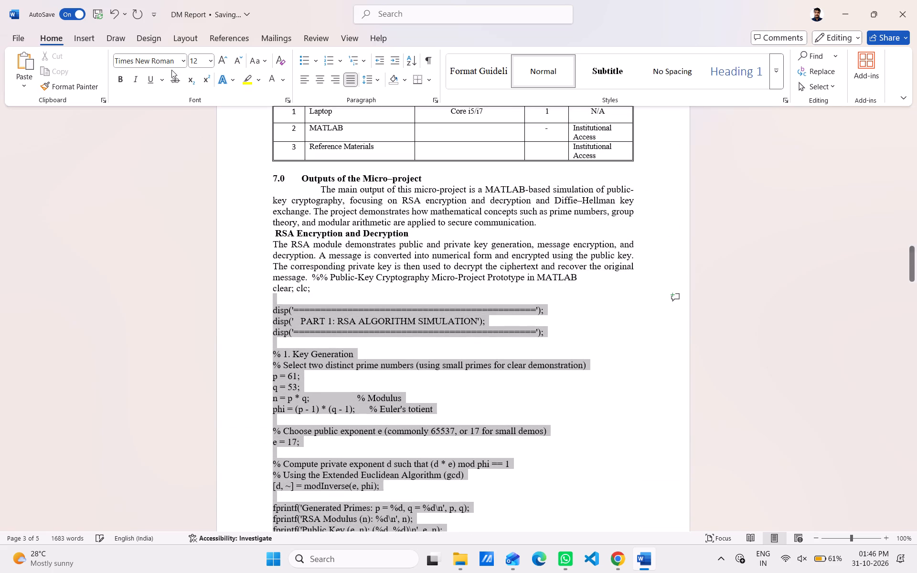
left_click(82, 40)
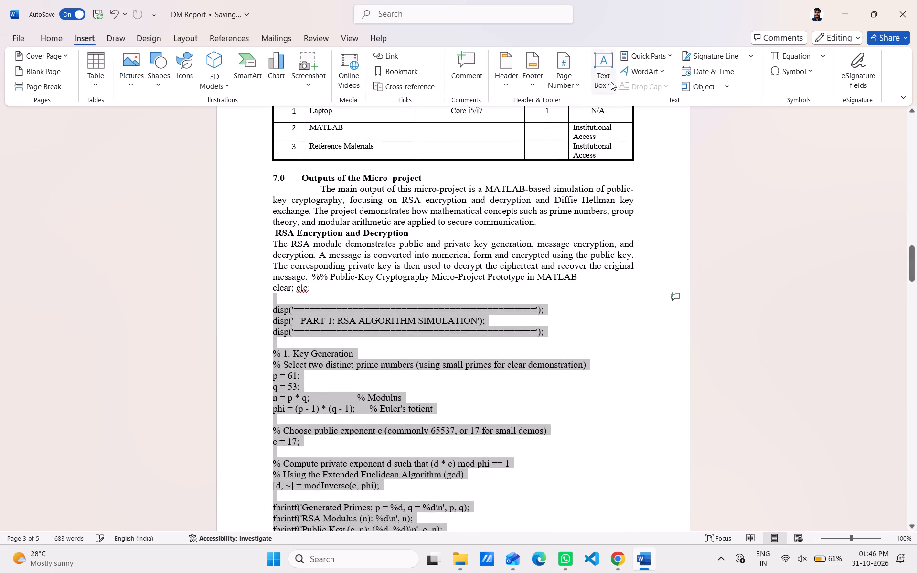
left_click(144, 43)
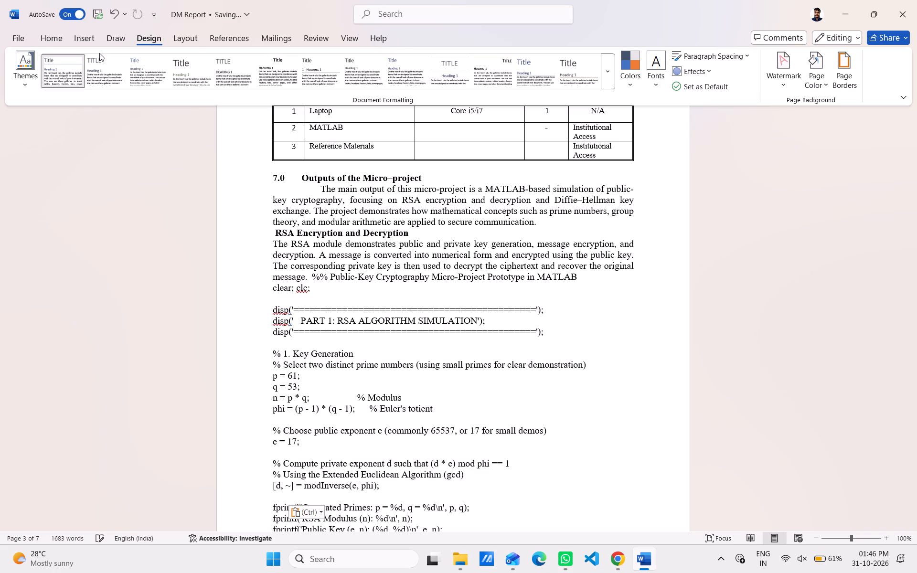
left_click(81, 40)
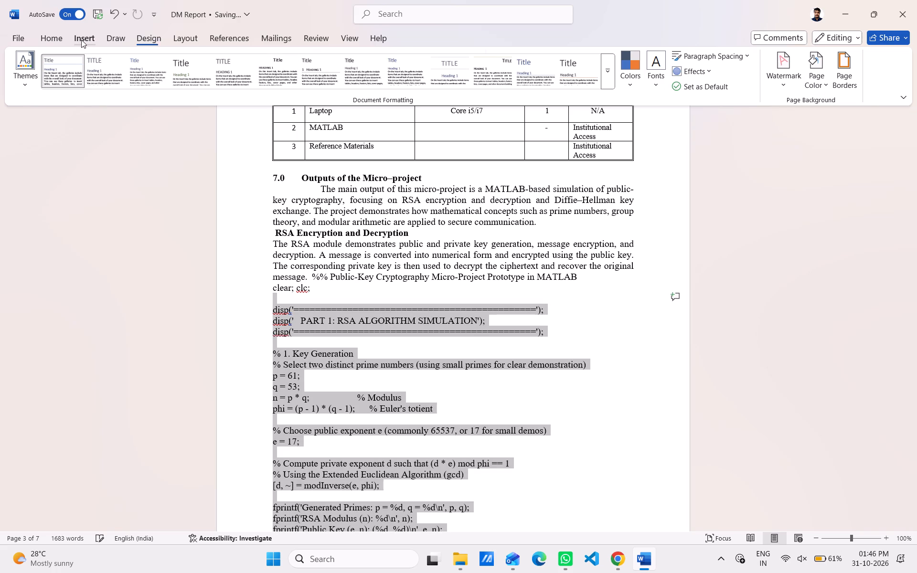
left_click(96, 67)
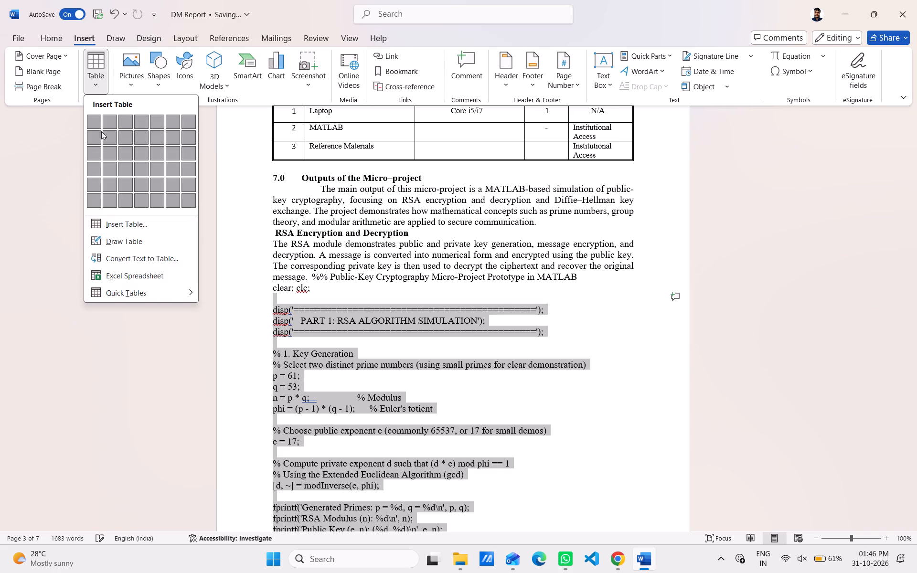
left_click(139, 262)
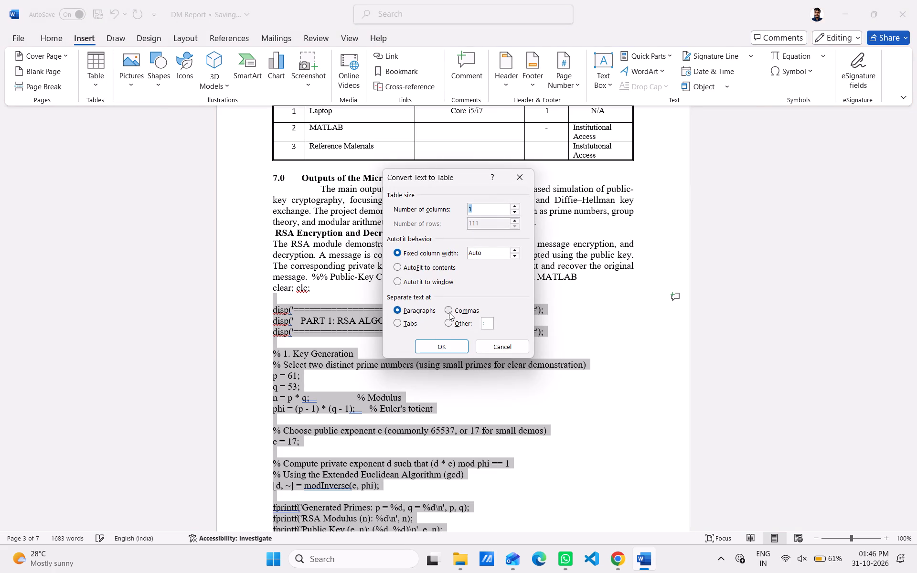
left_click(448, 342)
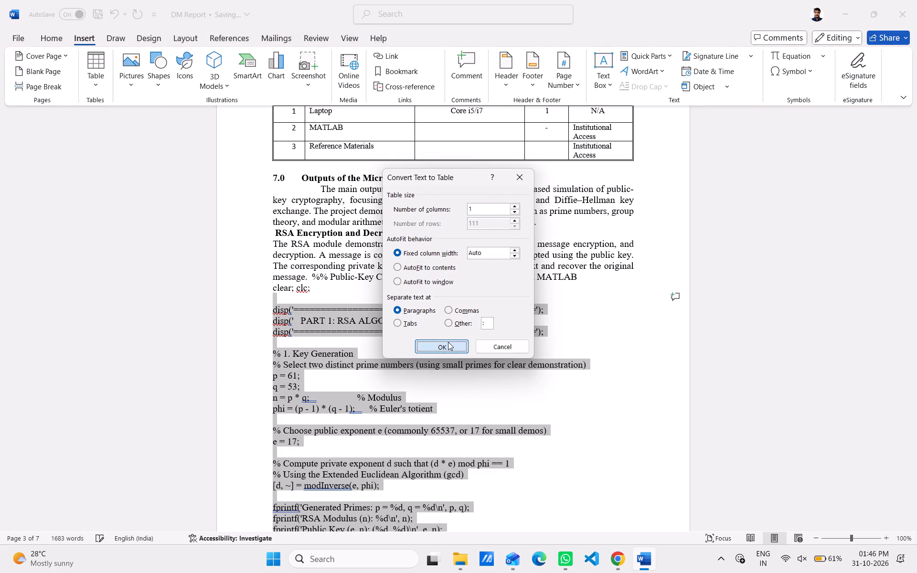
Replace the paragraph break after "private values." in the Diffie–Hellman Key Exchange section with a line break.
scroll(448, 342, "down", 4)
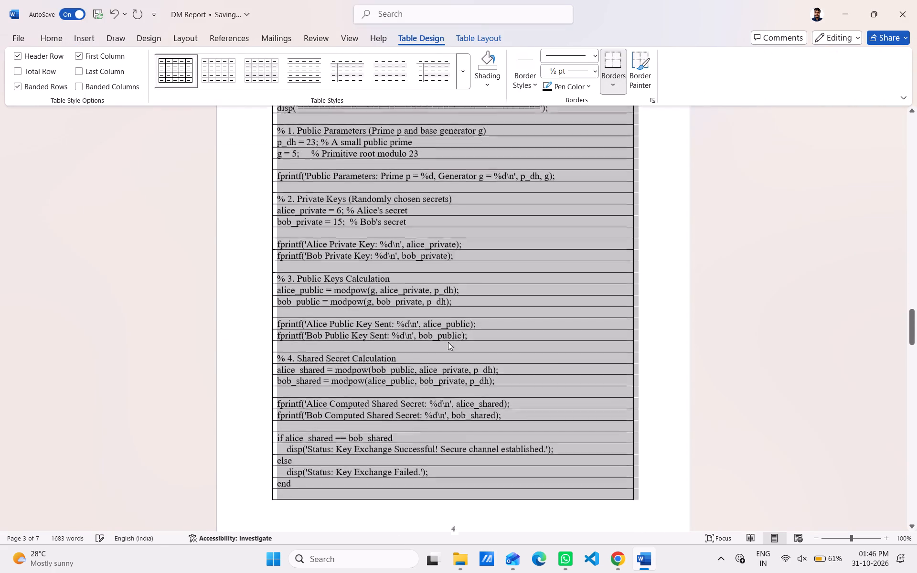
scroll(448, 342, "down", 5)
scroll(448, 342, "up", 1)
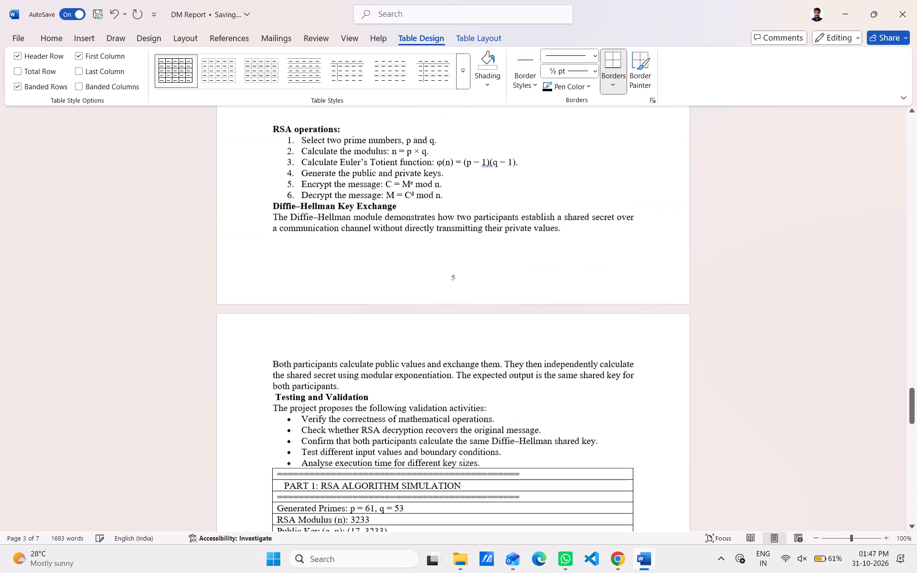
left_click(590, 224)
key("Delete")
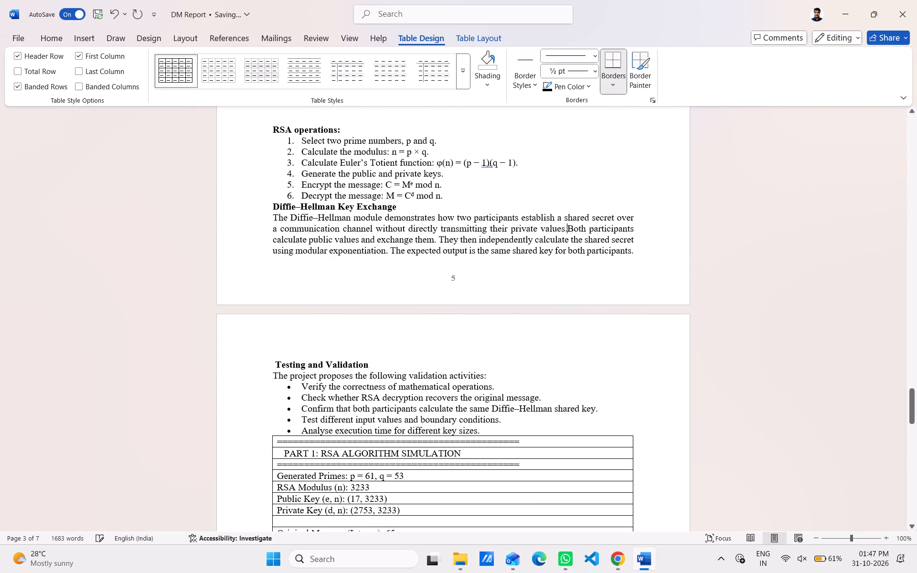
key("shift+Return")
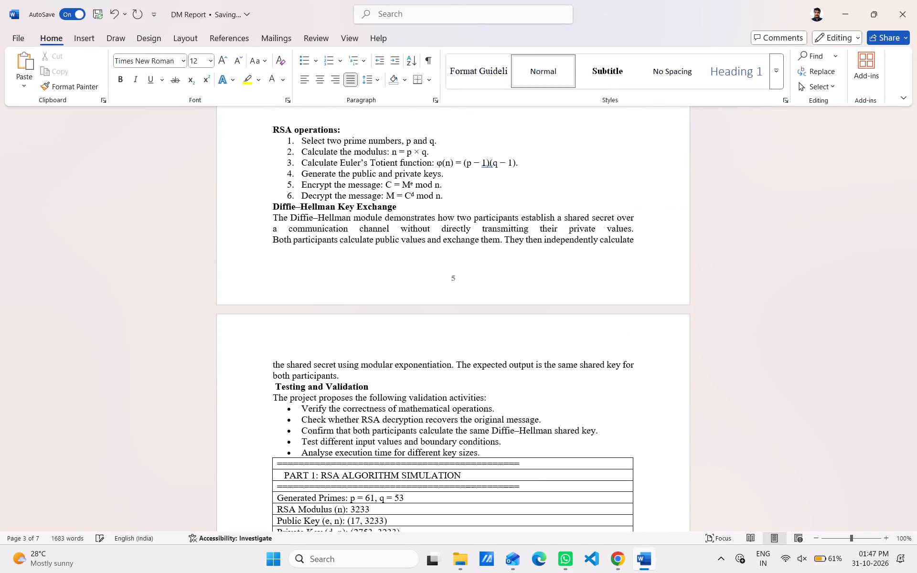
Check the rest of the DM Report through the Area of Future Improvement section and the numbered references list.
scroll(590, 224, "up", 1)
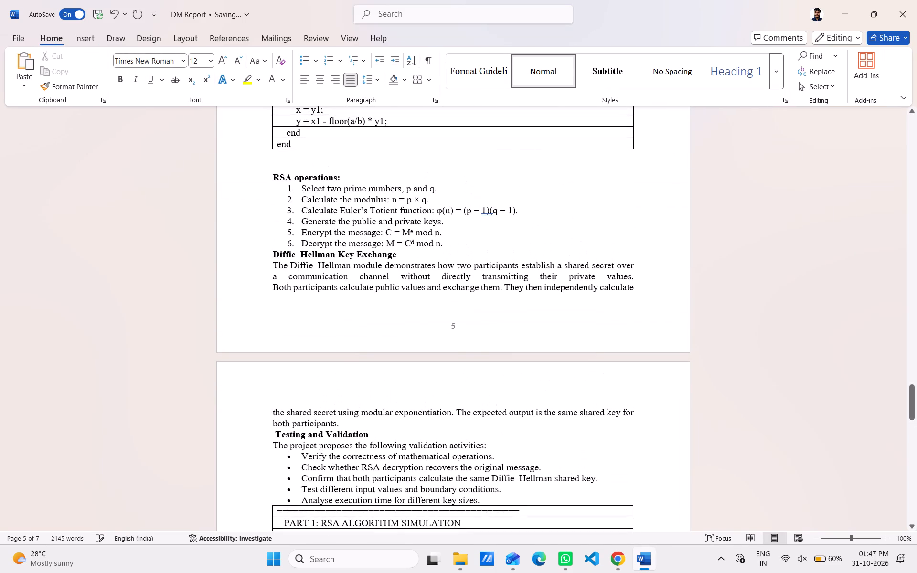
scroll(590, 224, "down", 14)
scroll(590, 224, "up", 1)
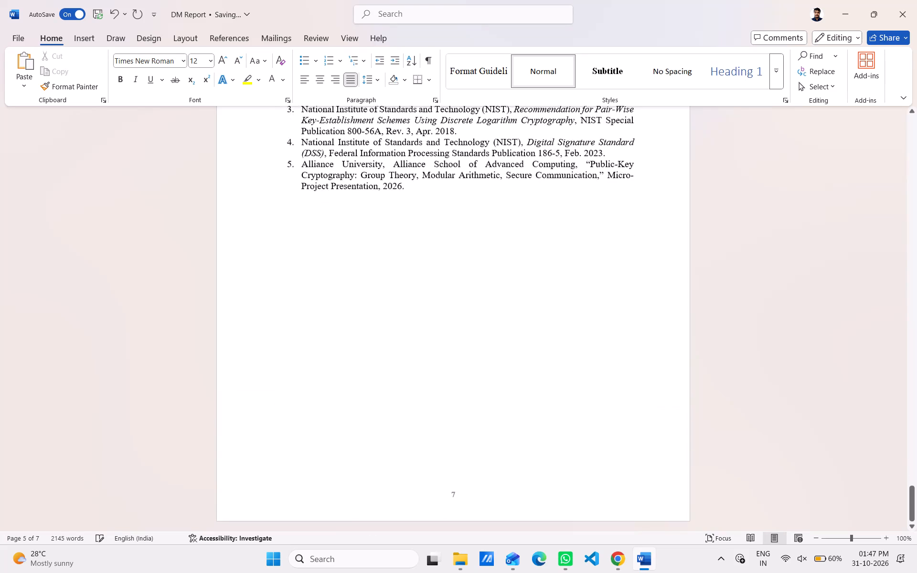
scroll(590, 224, "up", 2)
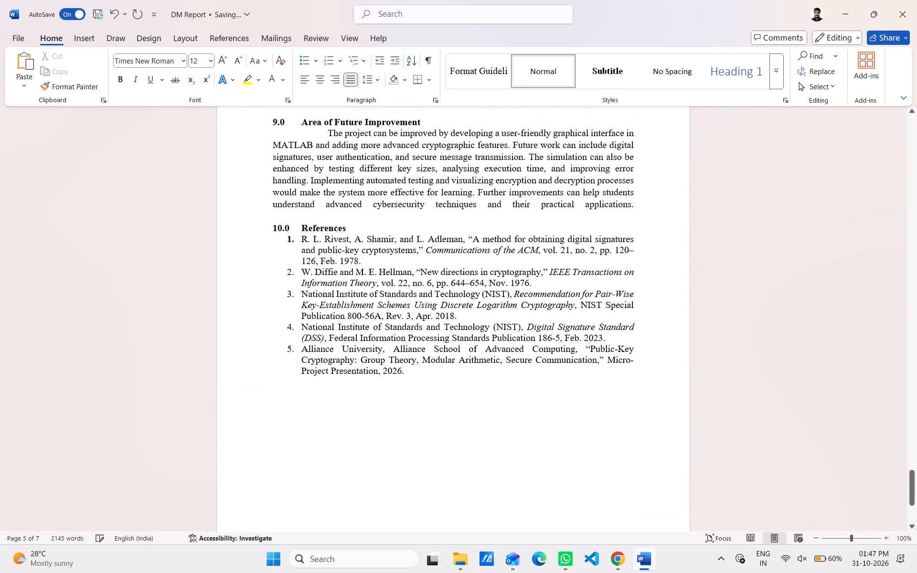
left_click_drag(296, 238, 286, 240)
Close the DM Report document and copy the DM Report file on the Desktop to the clipboard.
left_click(916, 0)
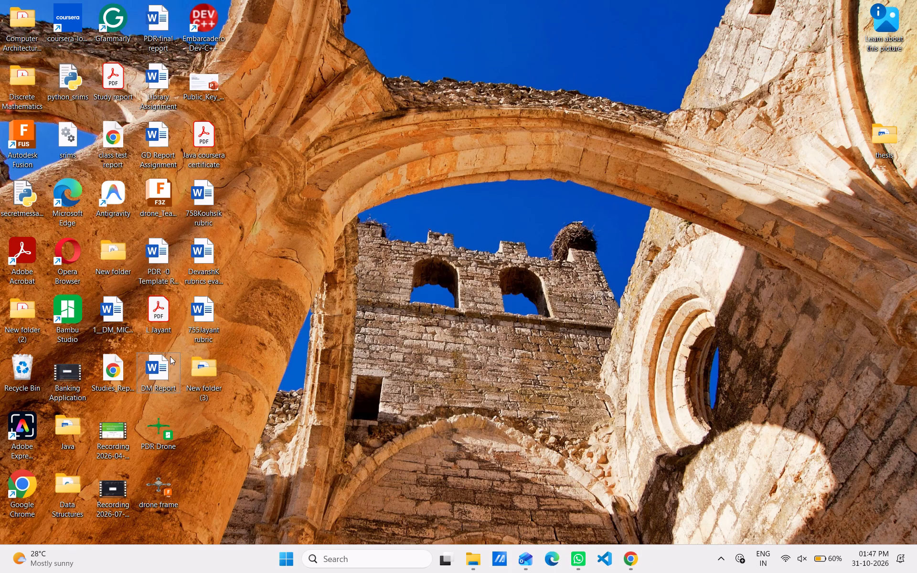
left_click(169, 366)
key("ctrl+c")
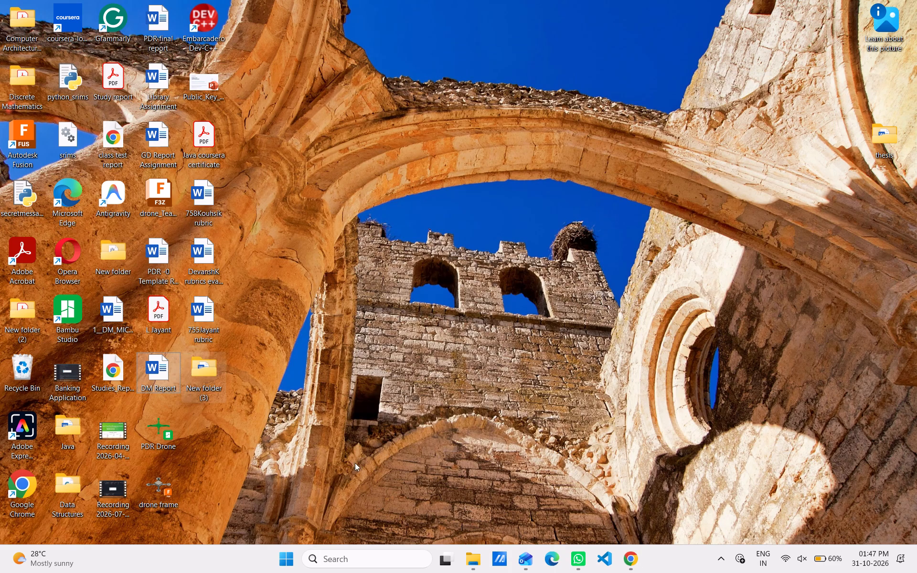
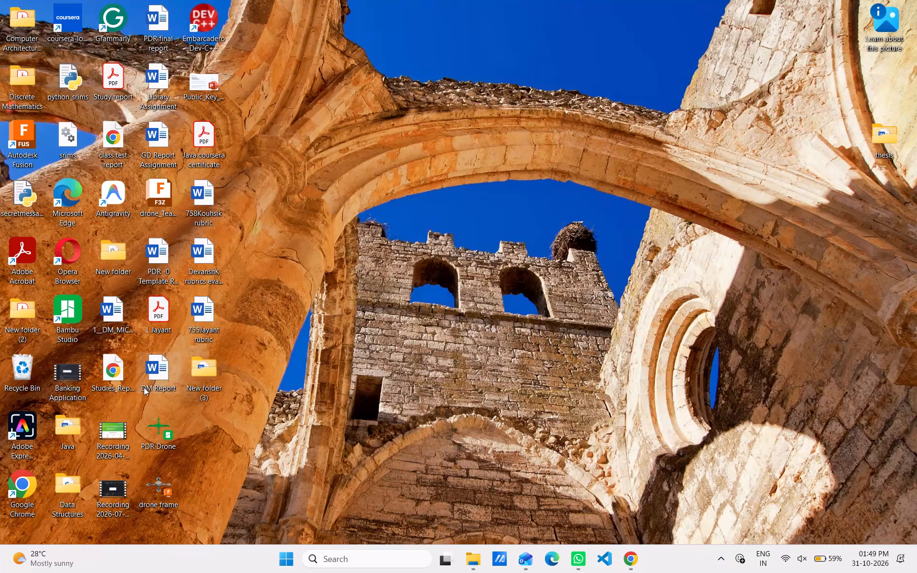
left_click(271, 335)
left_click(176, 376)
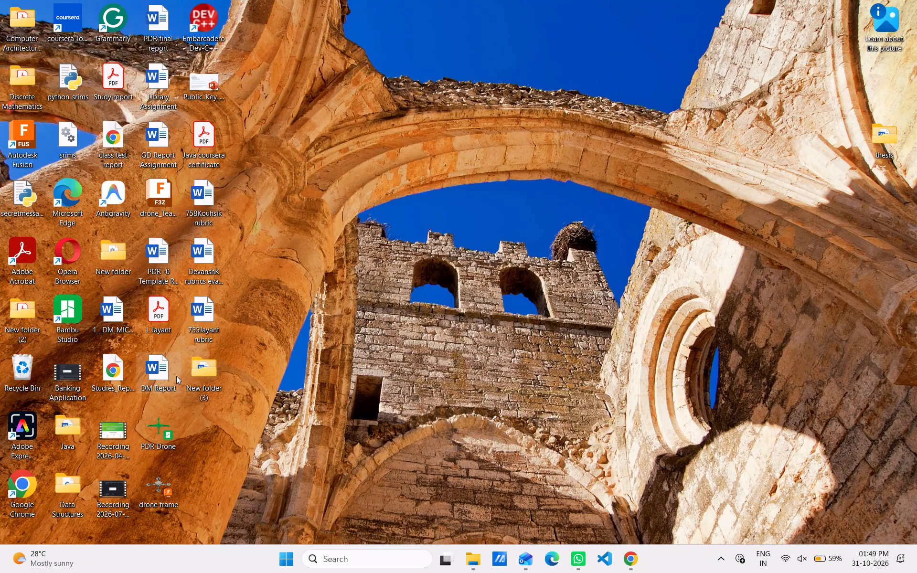
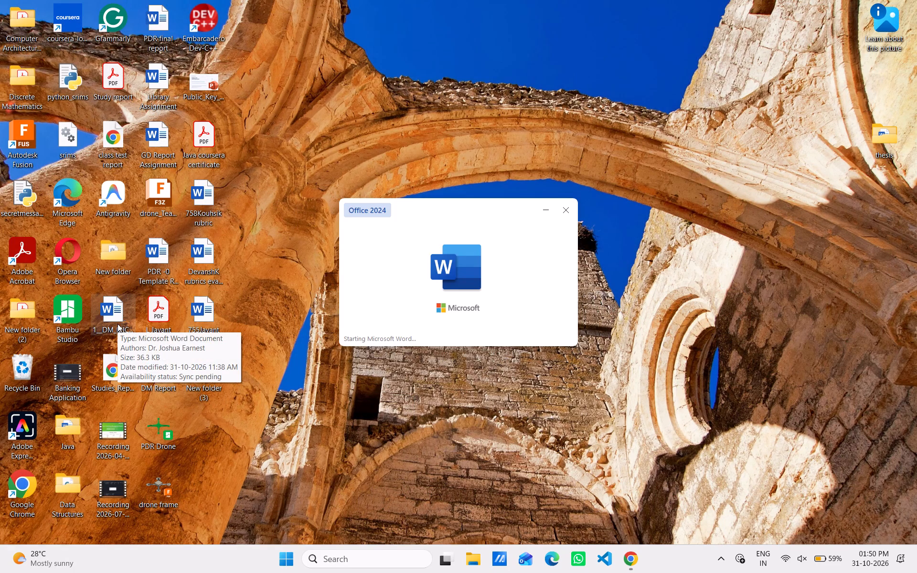
scroll(481, 392, "down", 9)
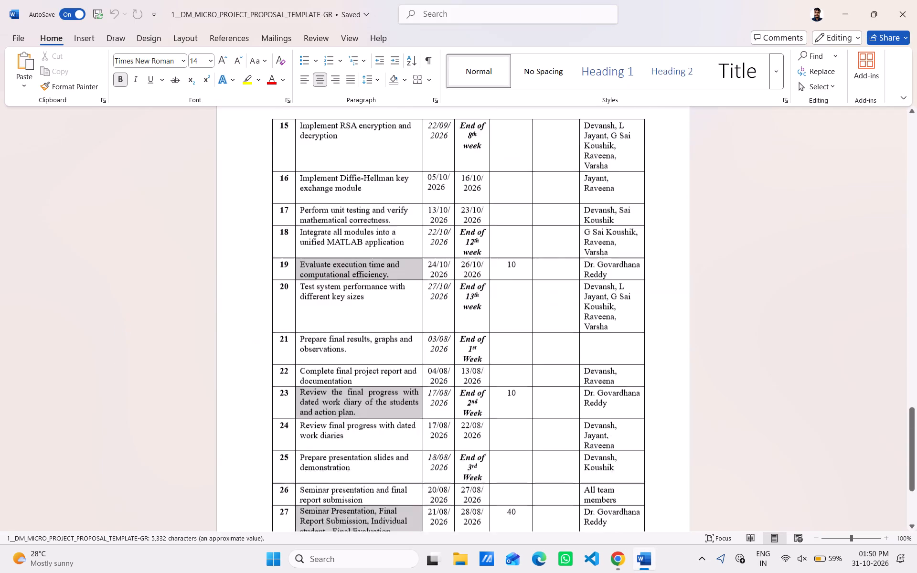
scroll(481, 392, "down", 15)
scroll(481, 392, "up", 14)
scroll(481, 392, "up", 17)
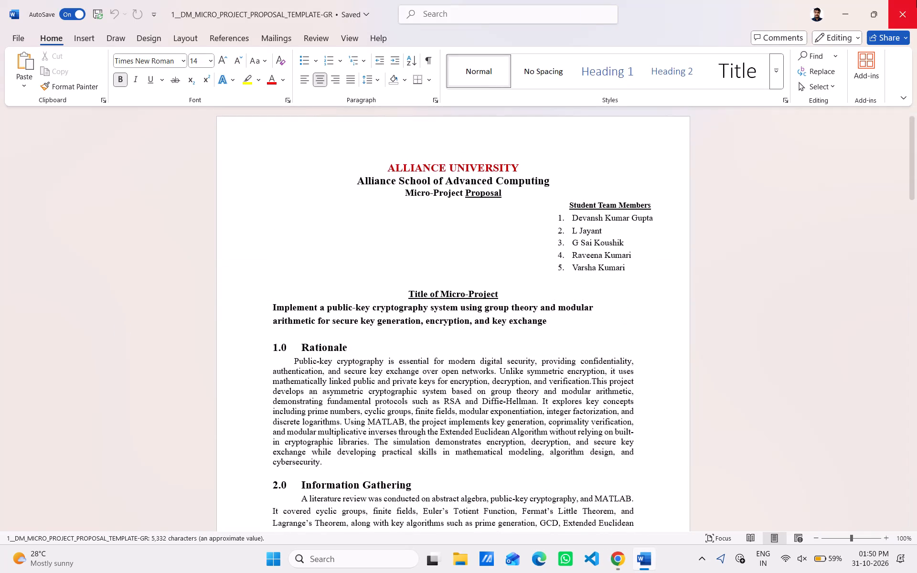
left_click(916, 0)
Copy the 1__DM_MICRO_PROJECT_PROPOSAL_TEMPLATE-GR document from the Desktop.
key("ctrl+c")
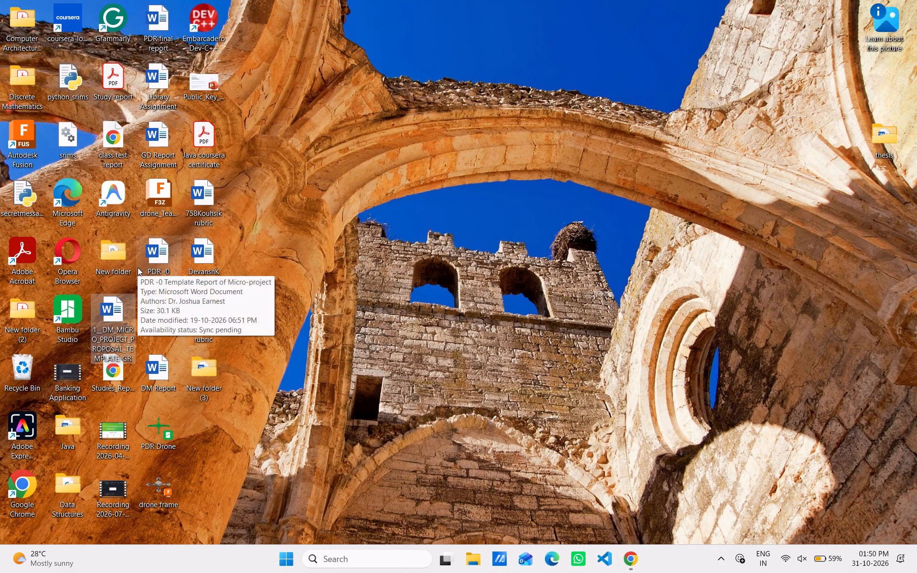
Open Visual Studio Code.
left_click(591, 554)
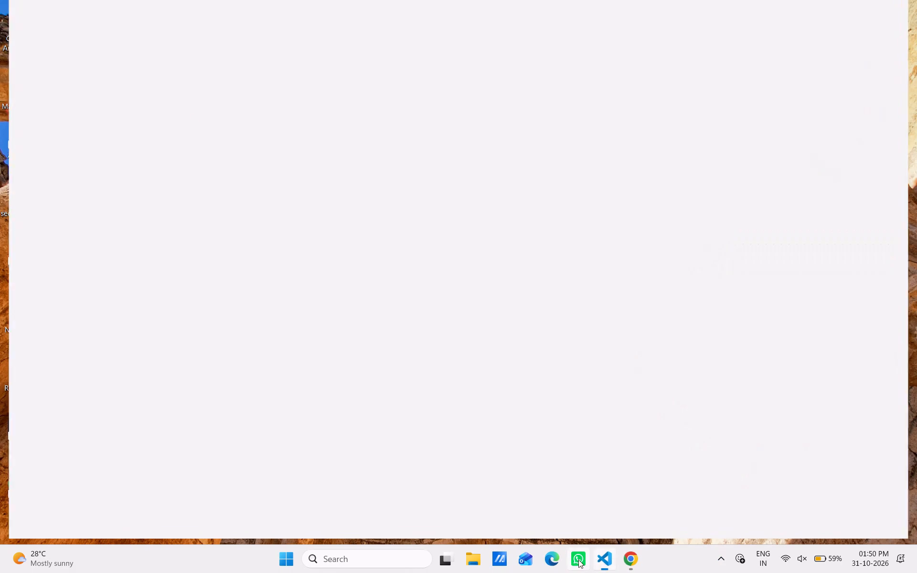
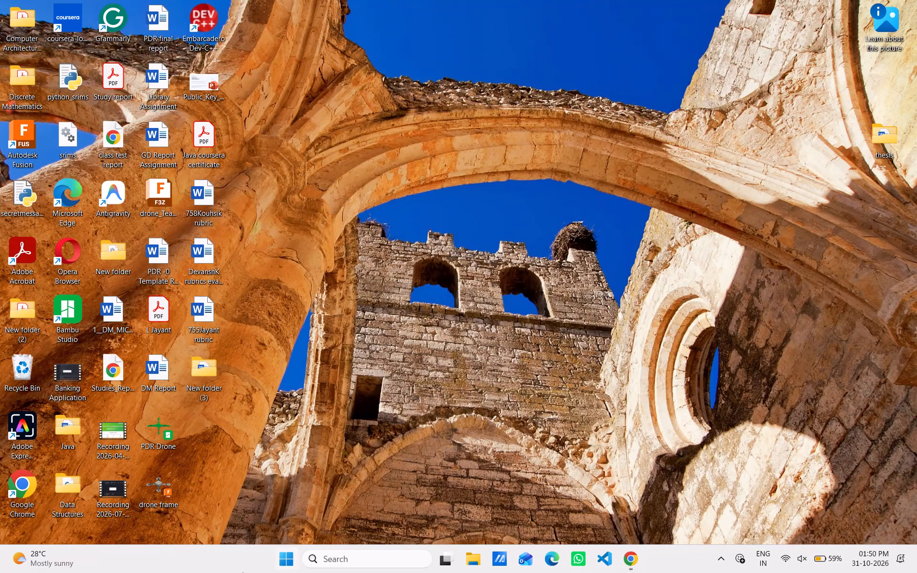
Switch to Google Chrome and close the whole browser window, leaving the MATLAB site without saving further changes.
left_click(287, 562)
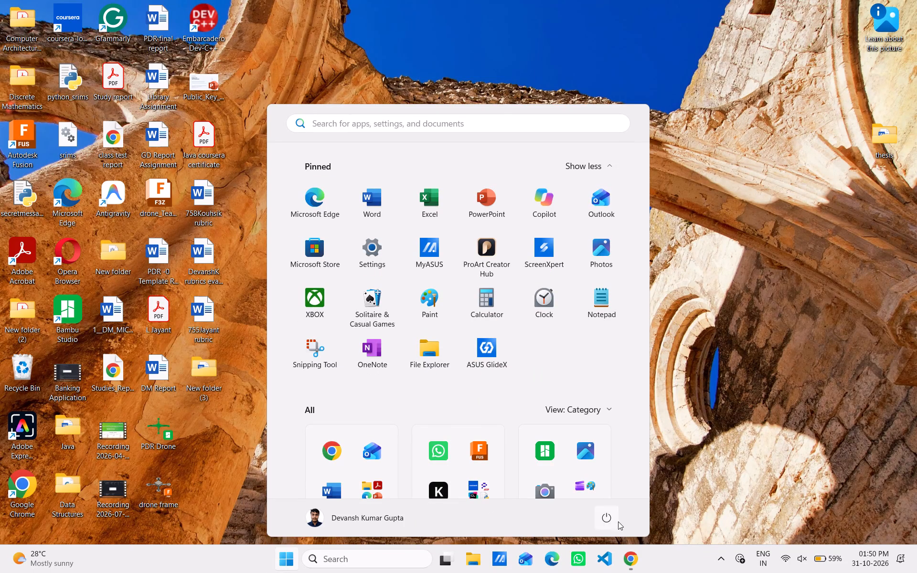
left_click(618, 521)
left_click(633, 570)
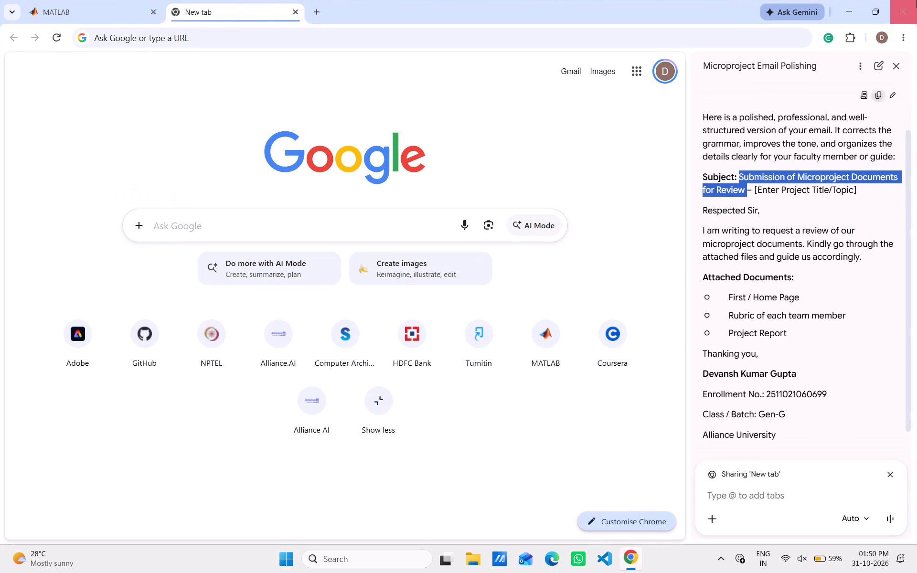
left_click(916, 0)
left_click(530, 110)
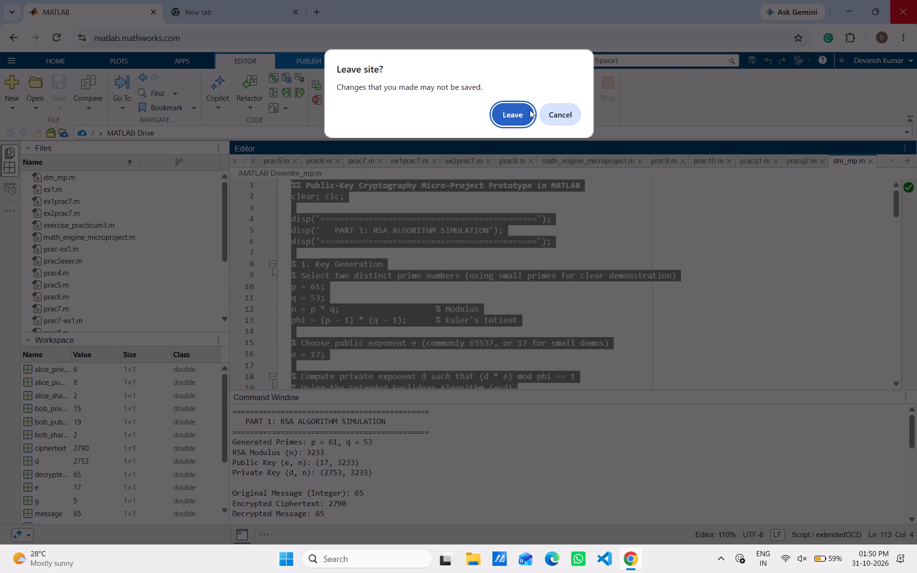
Shut down the computer.
left_click(289, 570)
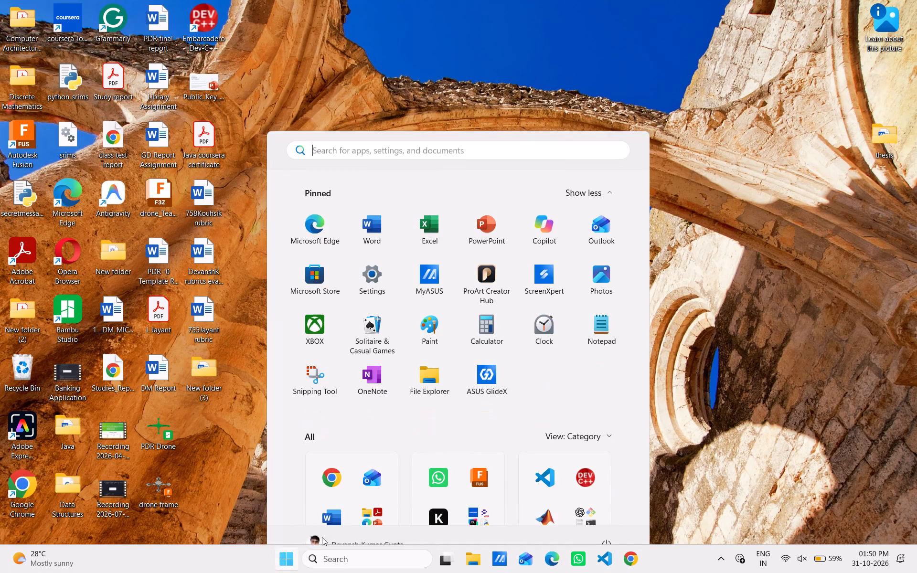
left_click(603, 521)
left_click(628, 473)
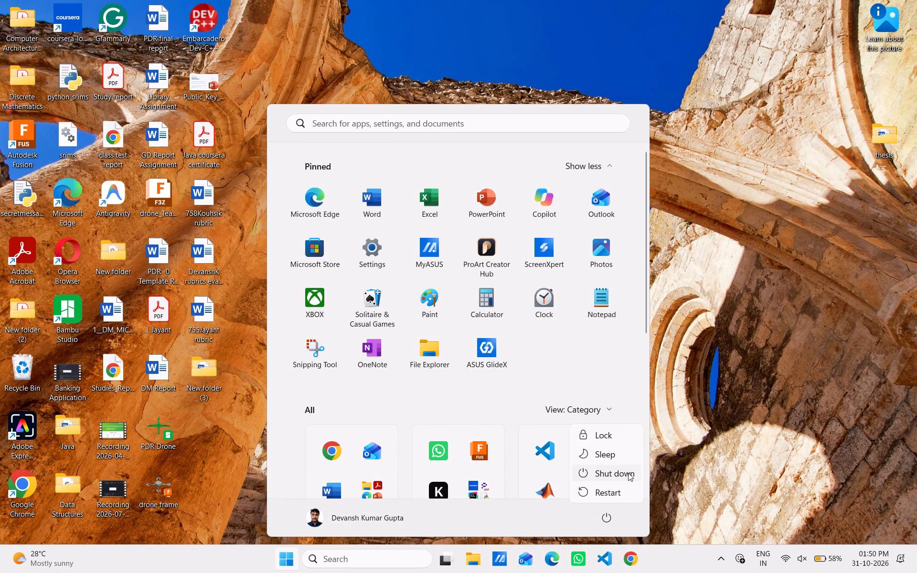